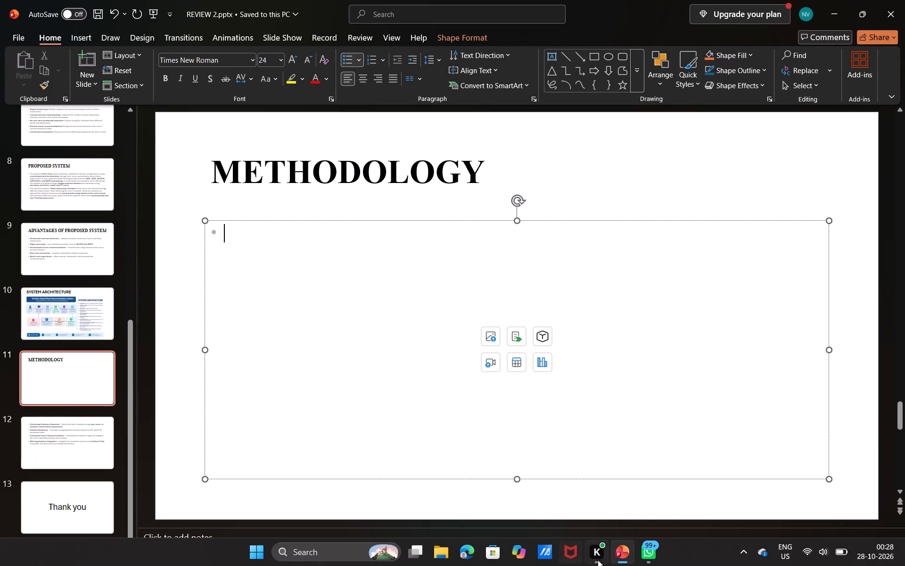
Open the B47MP.pptx presentation from the Major Project folder in Documents using File Explorer.
click(441, 549)
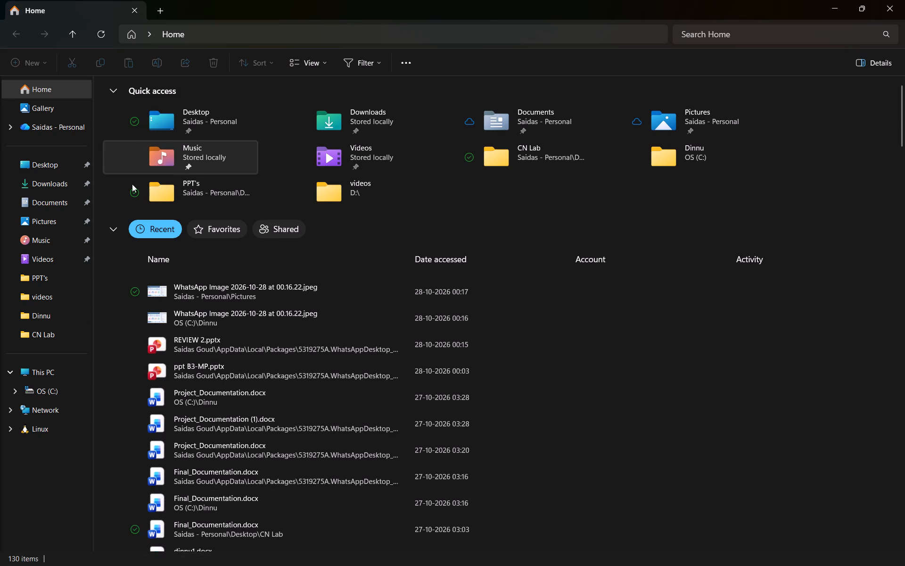
click(39, 197)
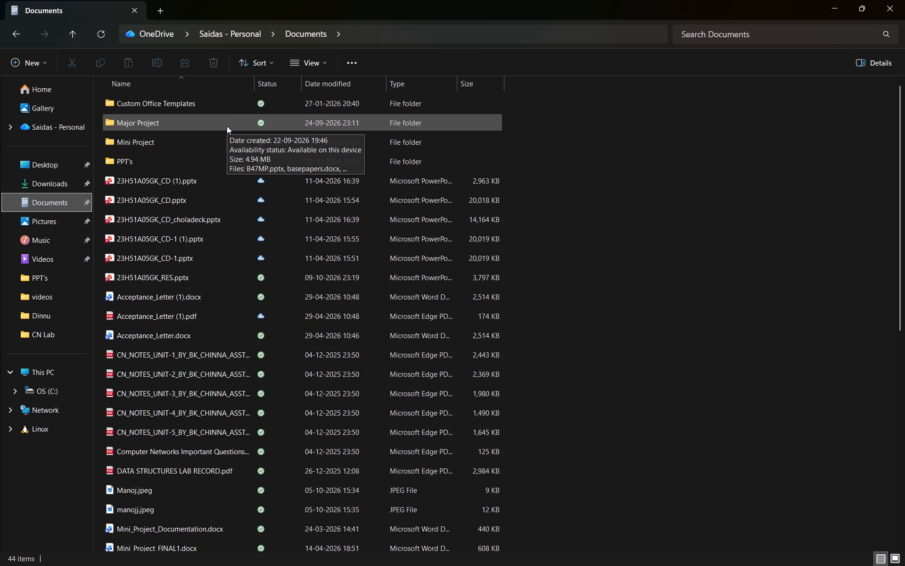
double_click(227, 126)
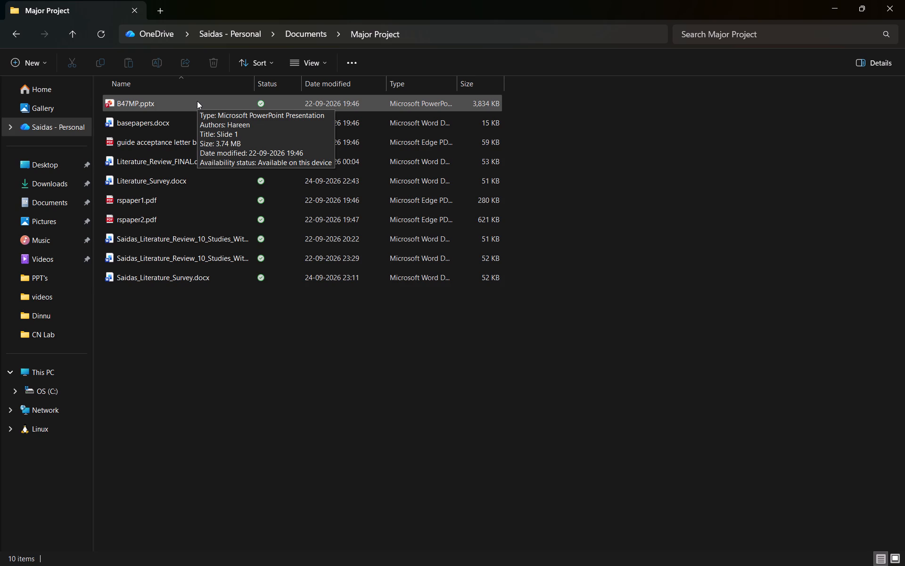
double_click(197, 101)
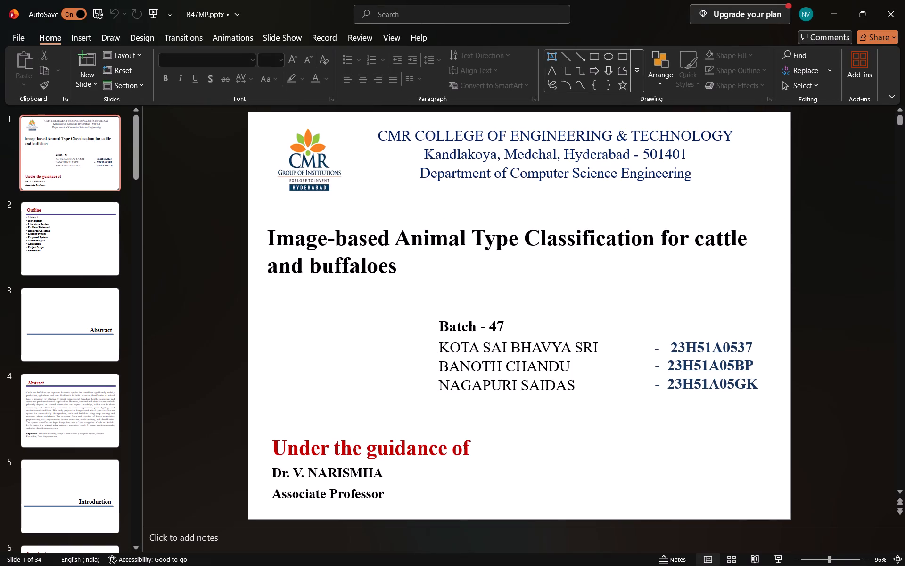
Look through the B47MP slides from the title slide to the references to find the methodology section.
scroll(369, 278, left, 1)
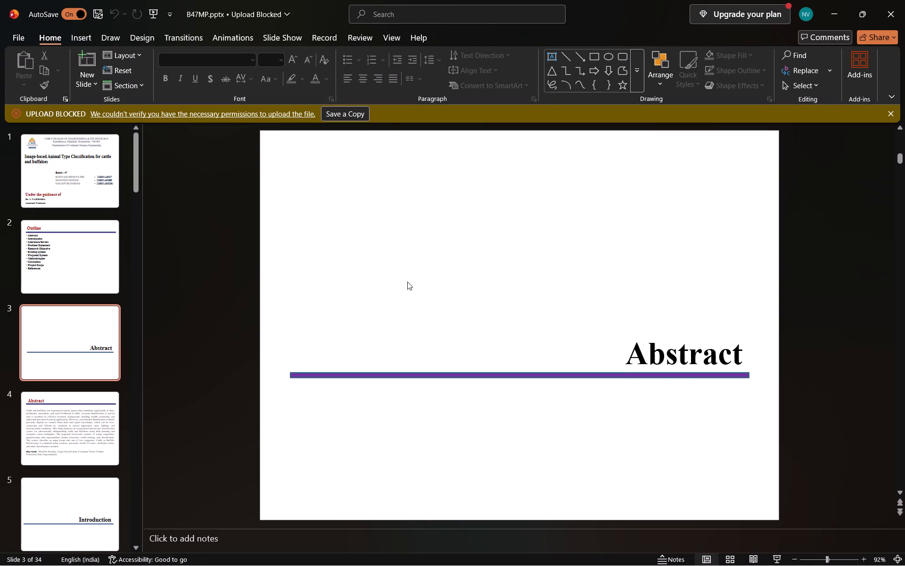
scroll(393, 283, up, 3)
ctrl+scroll(393, 283, down, 1)
ctrl+scroll(393, 283, up, 1)
ctrl+scroll(393, 283, down, 1)
ctrl+scroll(393, 283, up, 1)
scroll(393, 283, up, 8)
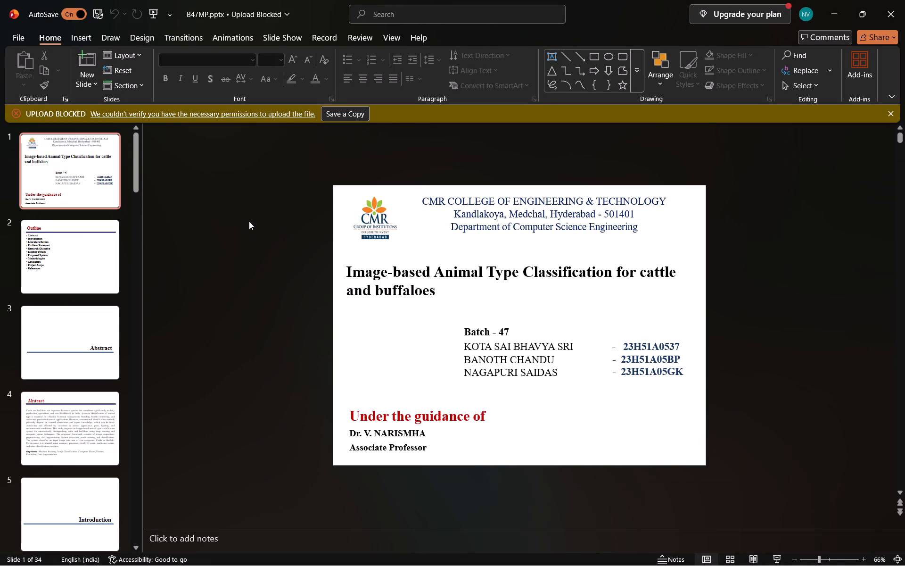
scroll(277, 234, down, 7)
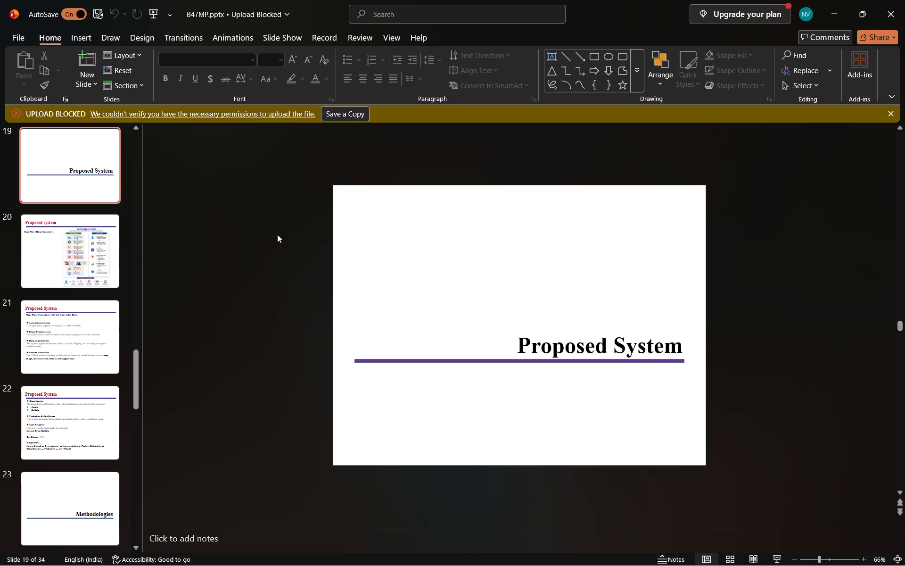
scroll(123, 234, down, 1)
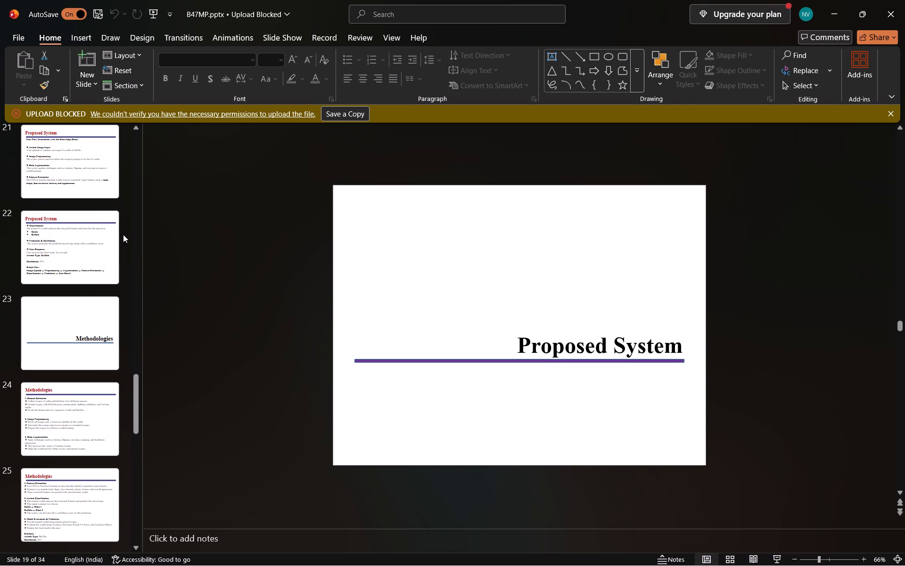
scroll(78, 283, down, 3)
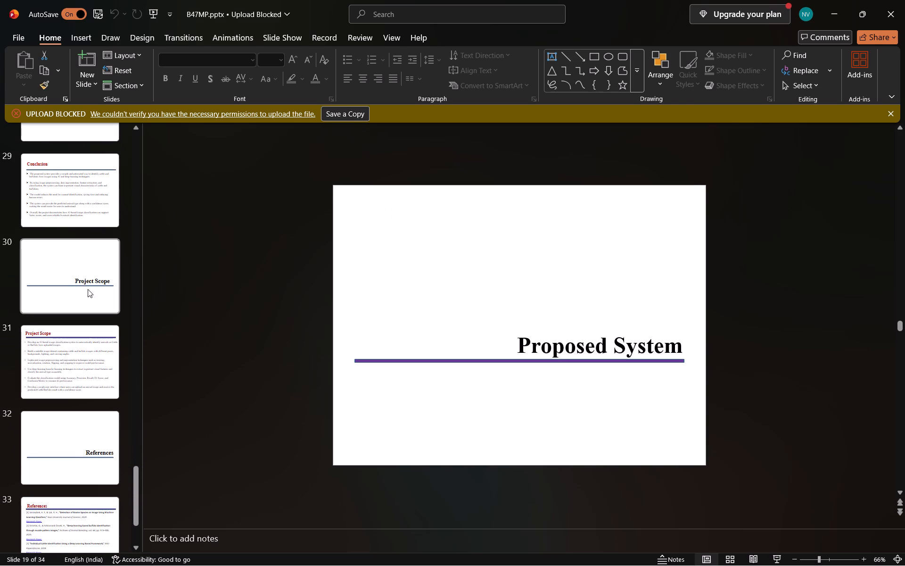
Examine the Methodologies slides on the Verification Engine and Content Garbage Collection as reference for the methodology content.
scroll(79, 296, up, 2)
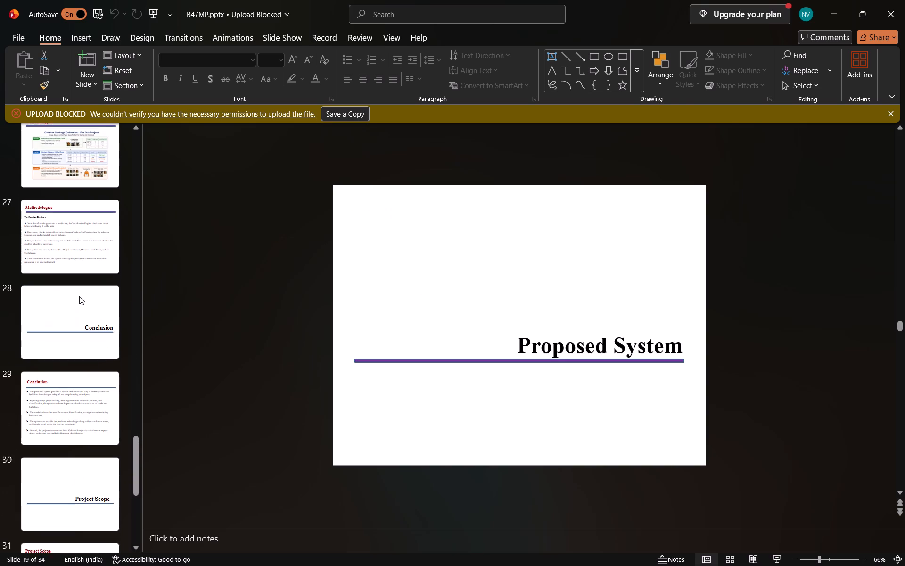
scroll(79, 296, up, 2)
click(59, 249)
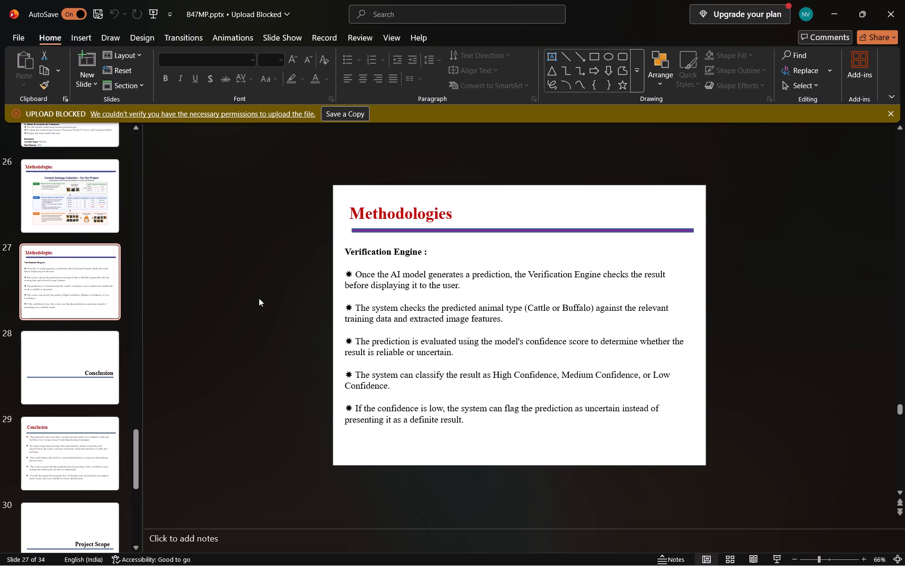
click(101, 356)
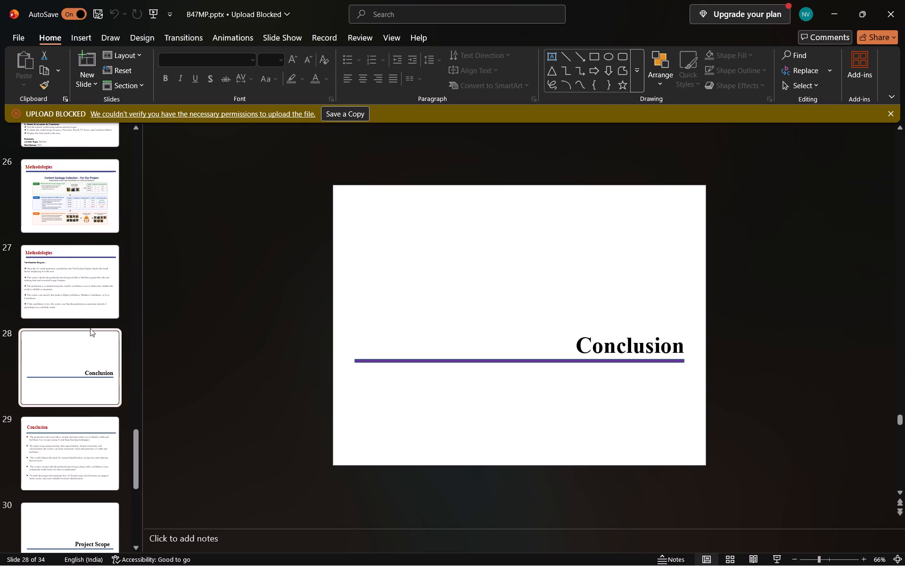
click(67, 206)
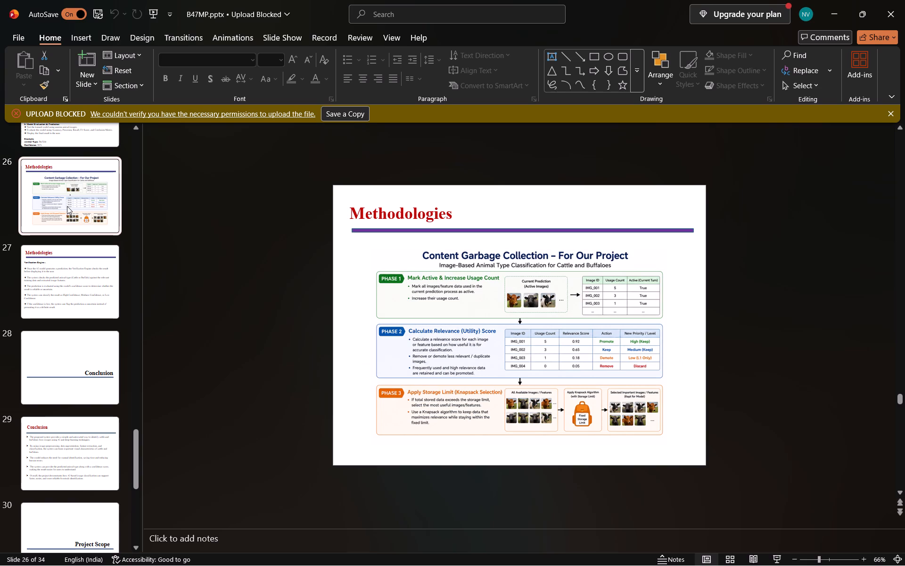
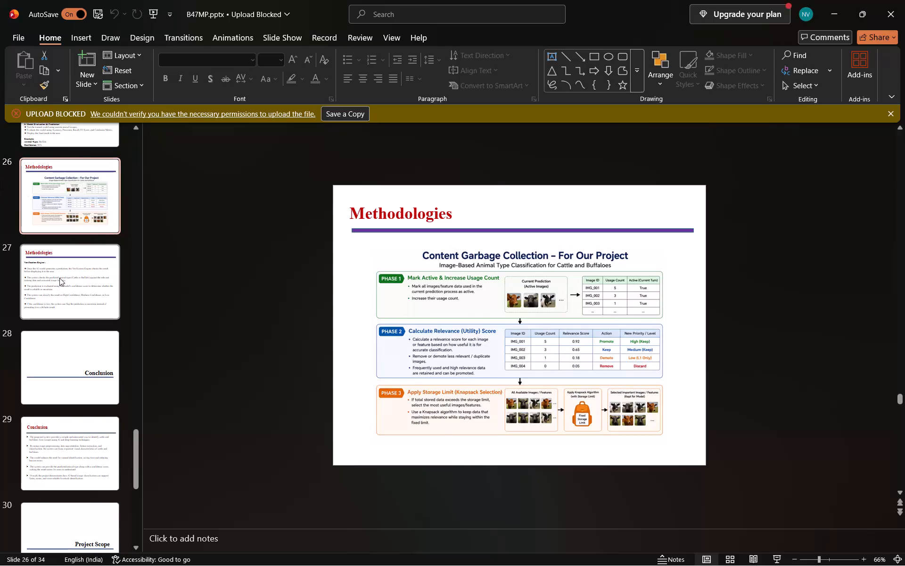
Review the Methodologies slides 24 to 27 and the preceding Proposed System slide to see the full range of methodology content.
click(66, 284)
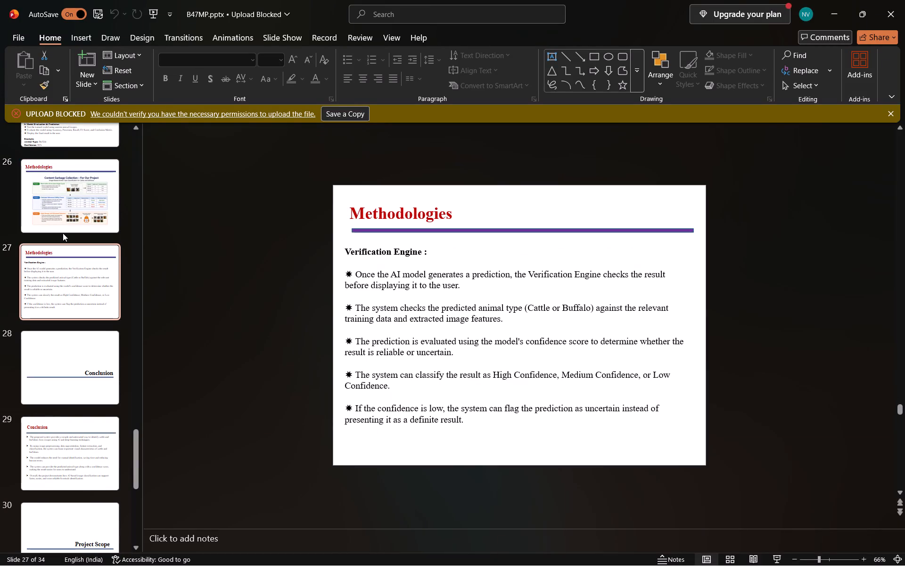
click(70, 138)
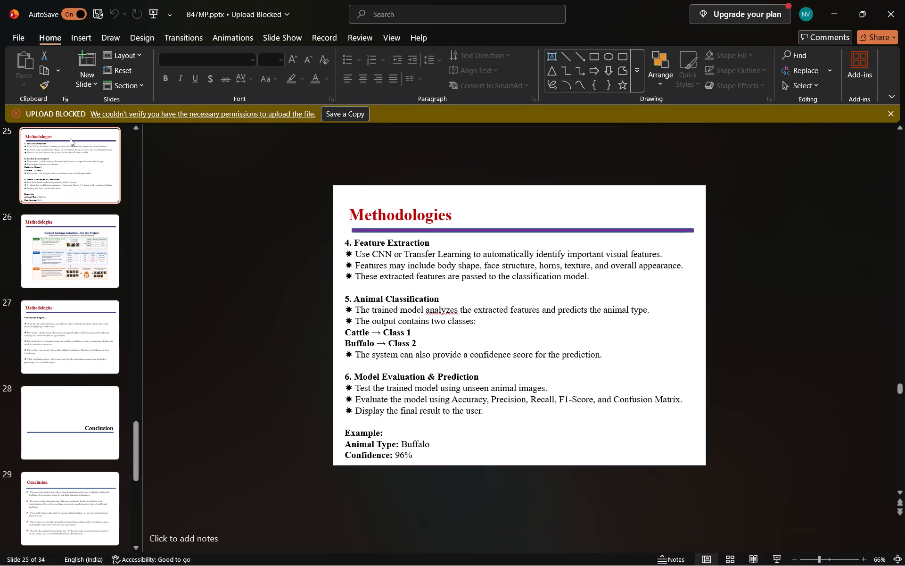
scroll(64, 146, up, 1)
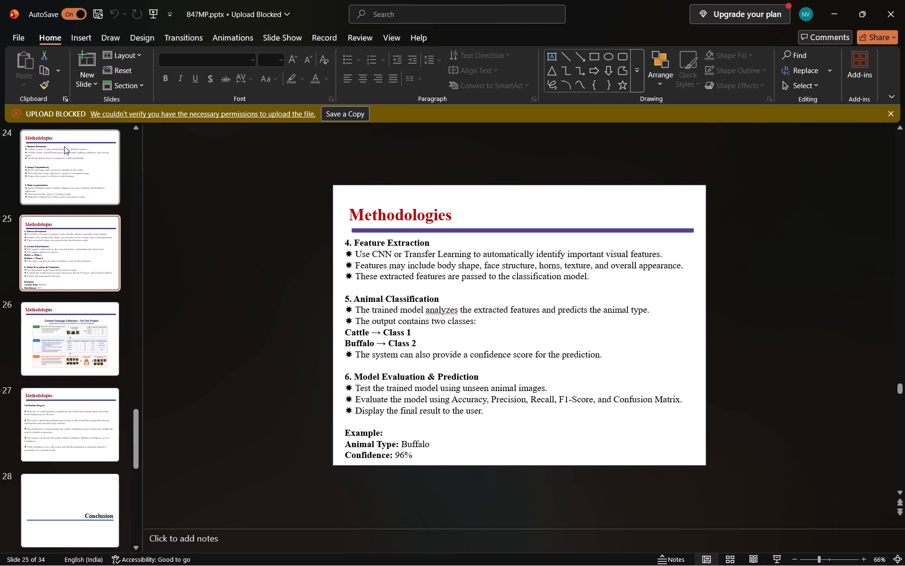
click(64, 150)
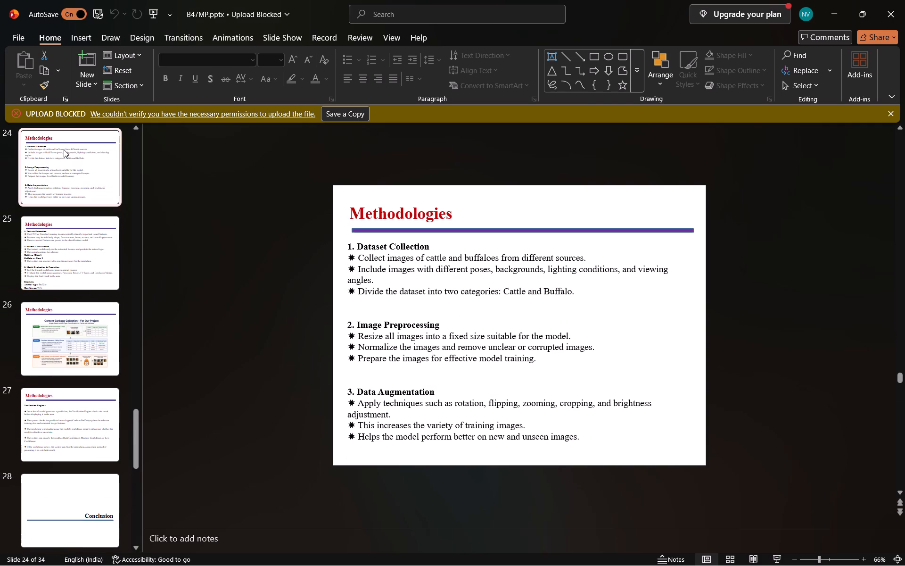
scroll(64, 150, up, 1)
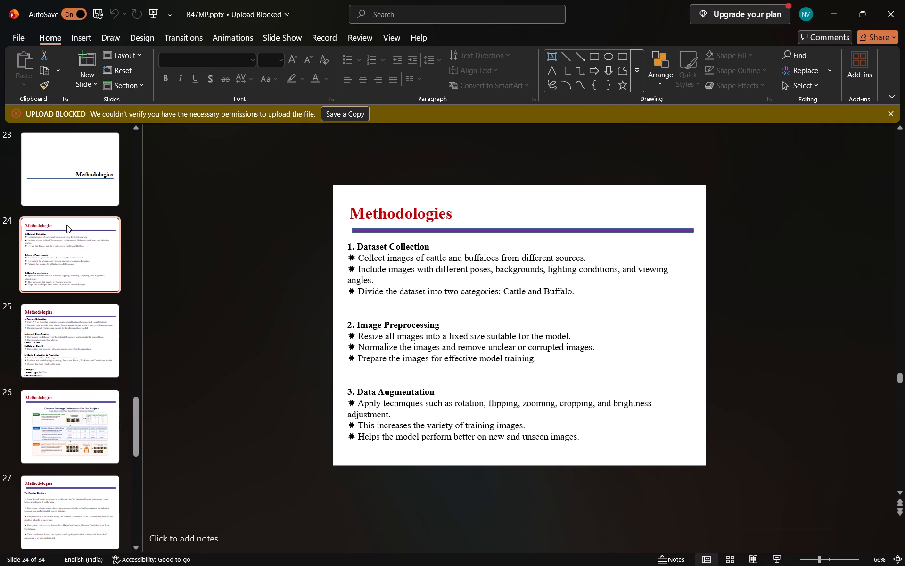
scroll(66, 225, up, 1)
click(66, 225)
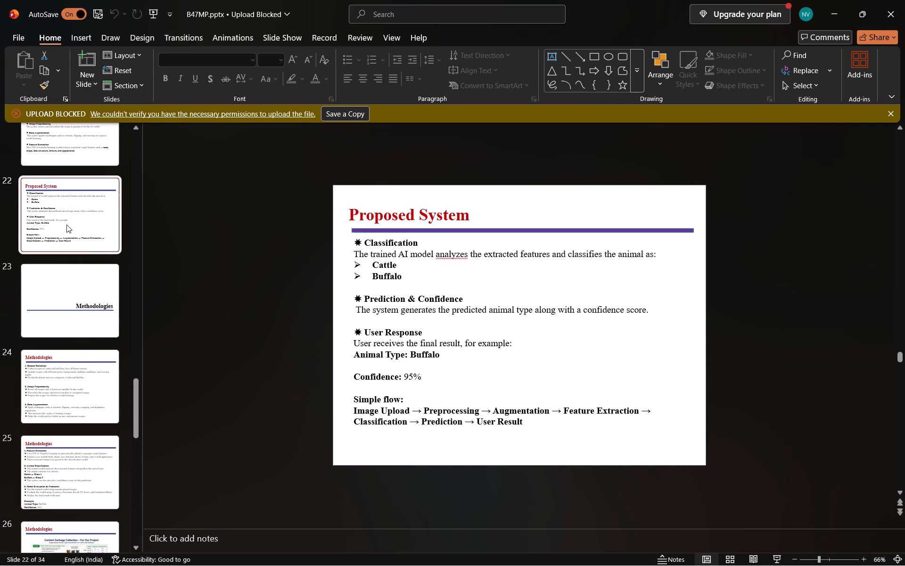
click(58, 371)
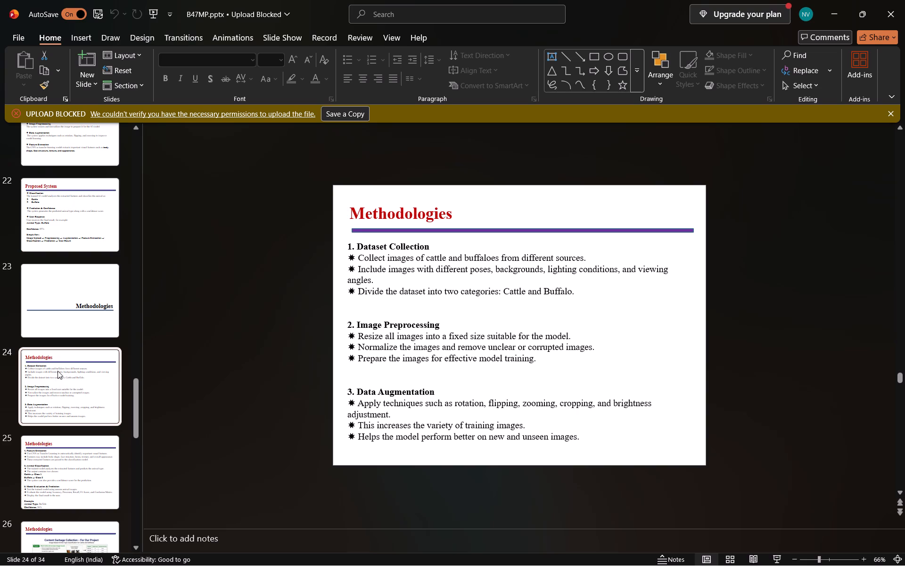
click(58, 447)
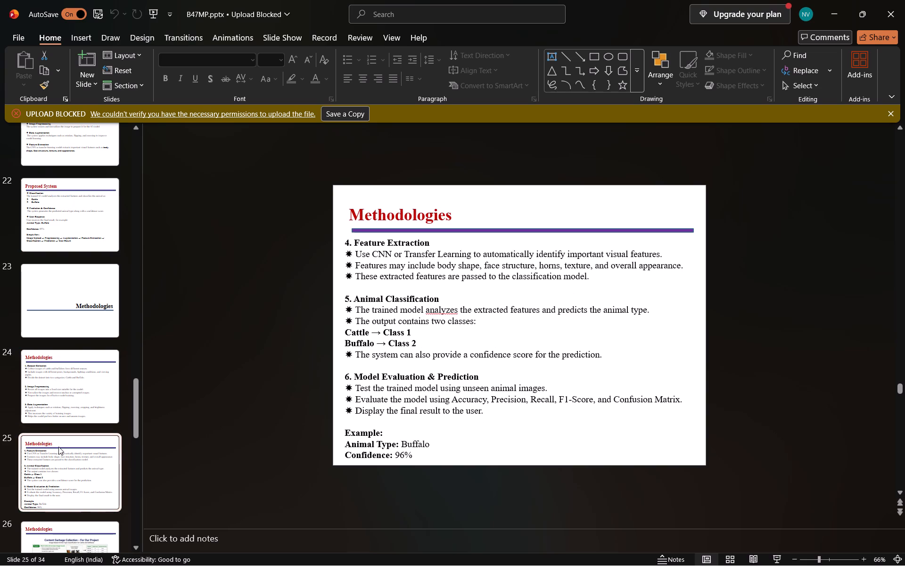
scroll(58, 447, down, 1)
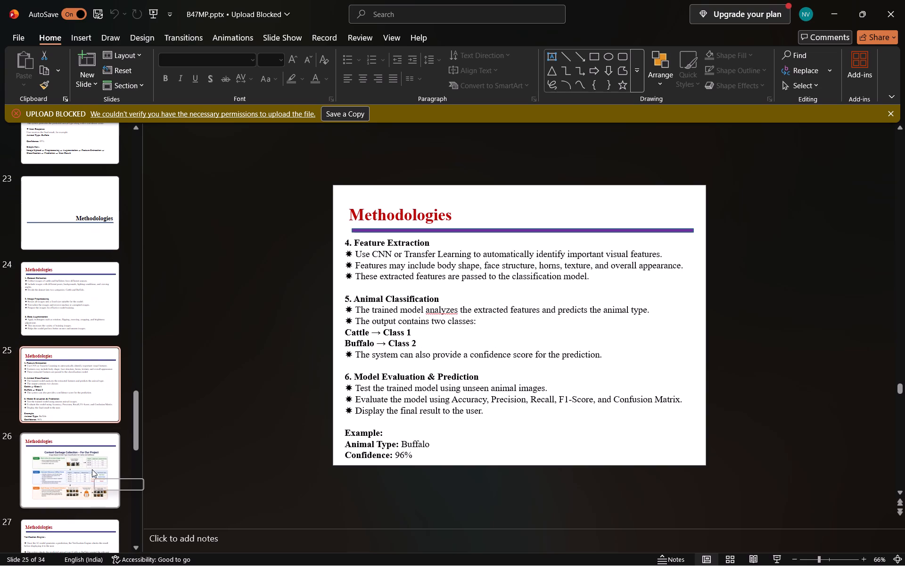
click(92, 469)
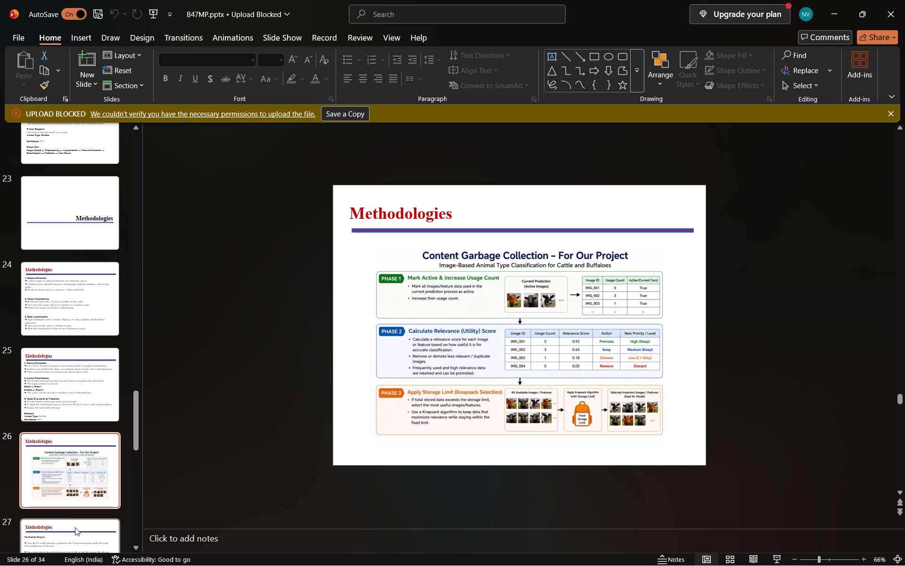
click(75, 527)
scroll(75, 527, down, 1)
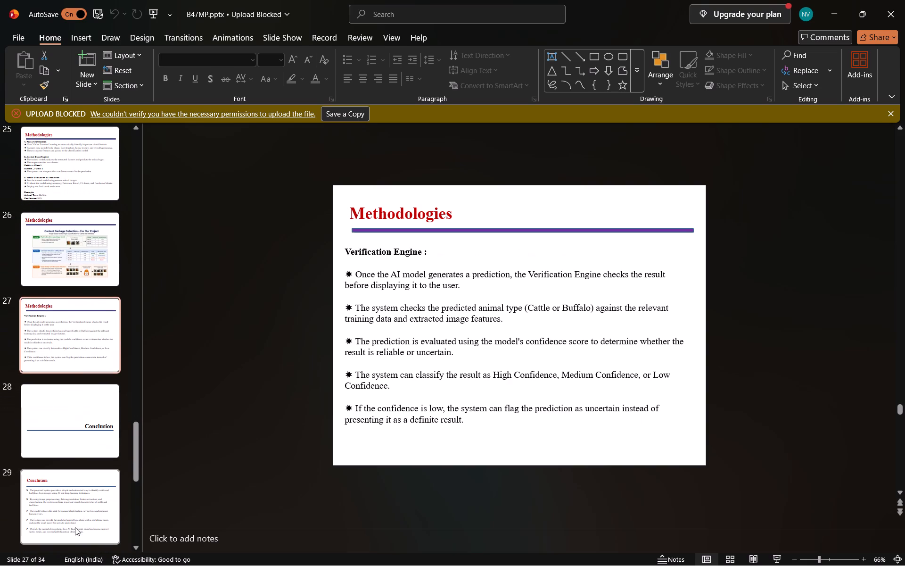
Compare Methodologies slides 24 and 25, reading the six numbered stages from Dataset Collection to Model Evaluation & Prediction.
scroll(62, 386, up, 2)
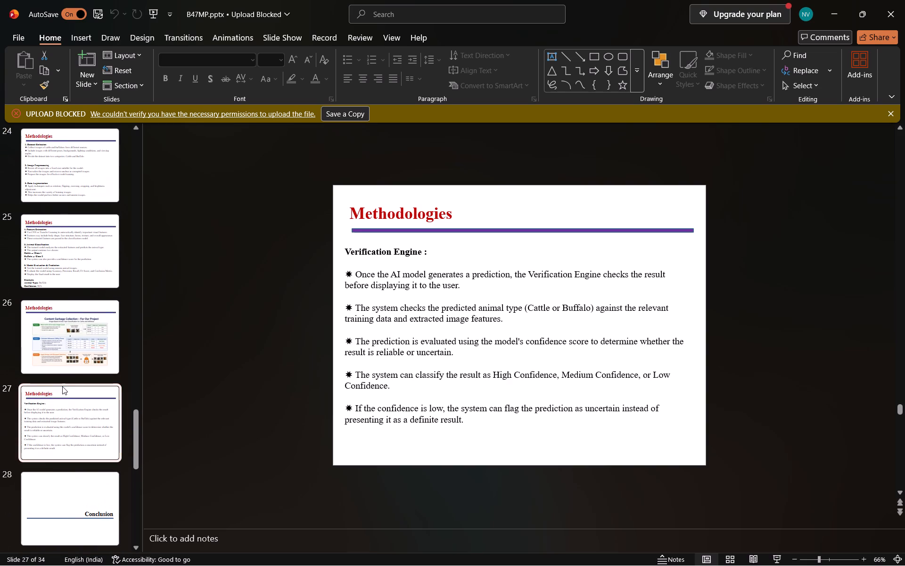
scroll(62, 386, up, 1)
scroll(76, 248, up, 1)
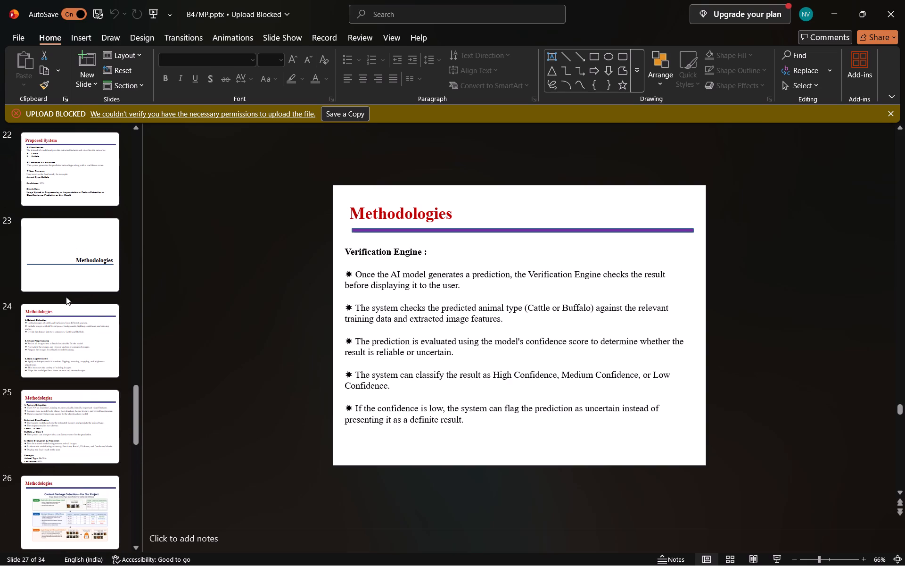
click(63, 331)
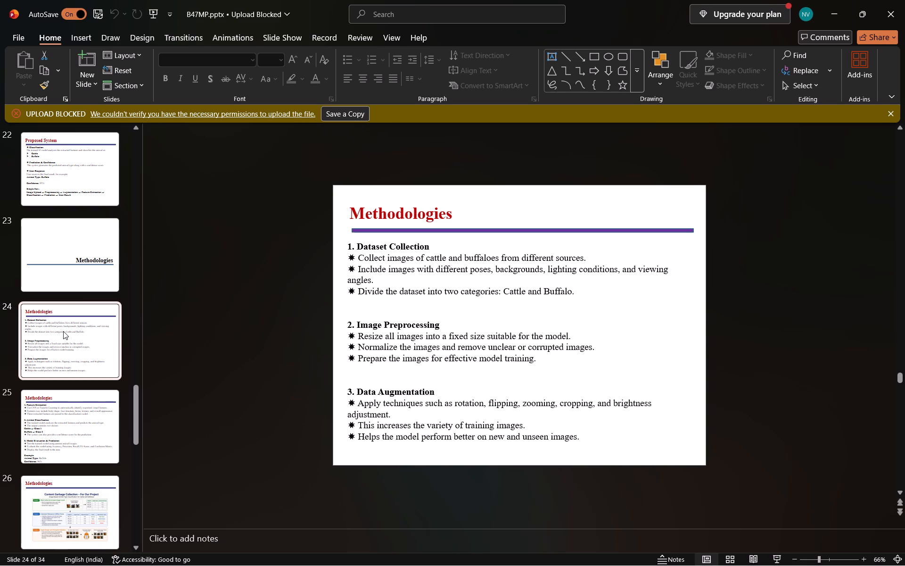
click(53, 408)
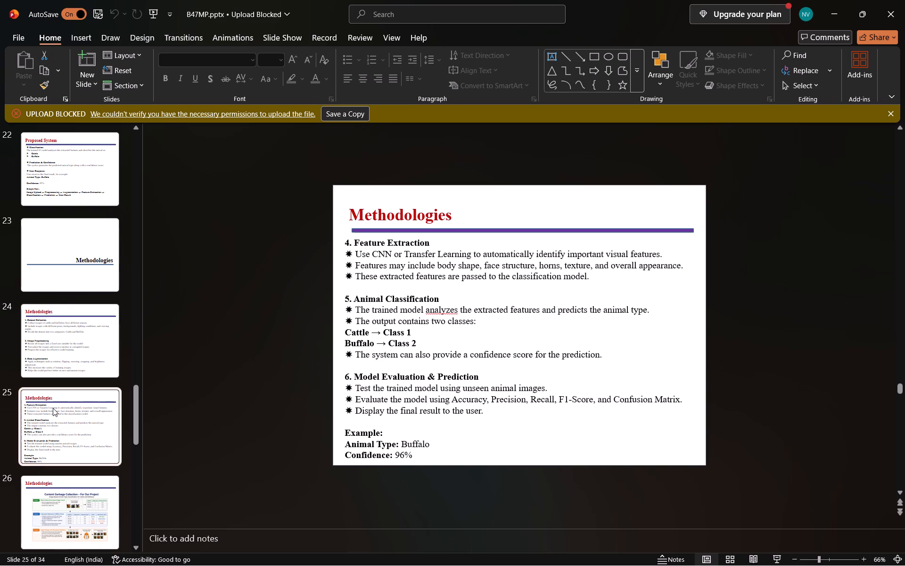
click(50, 357)
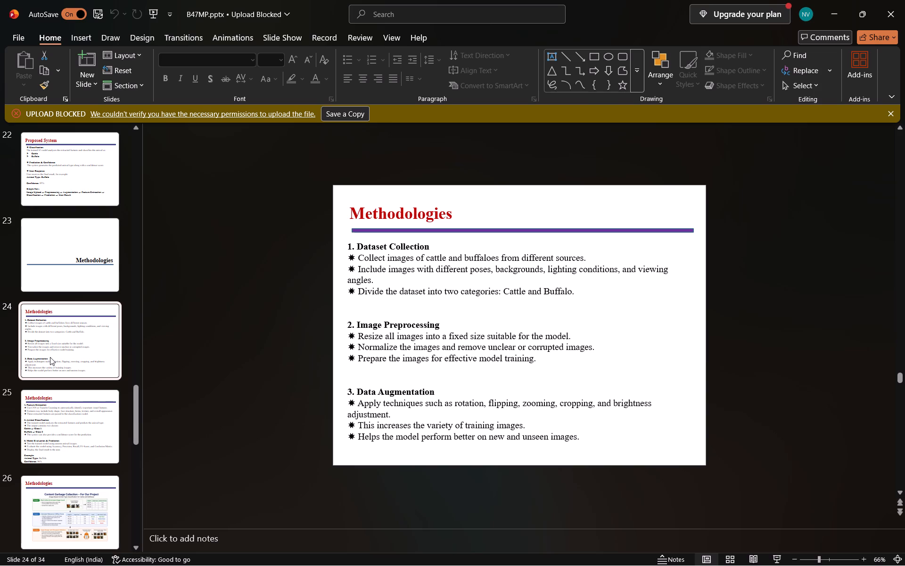
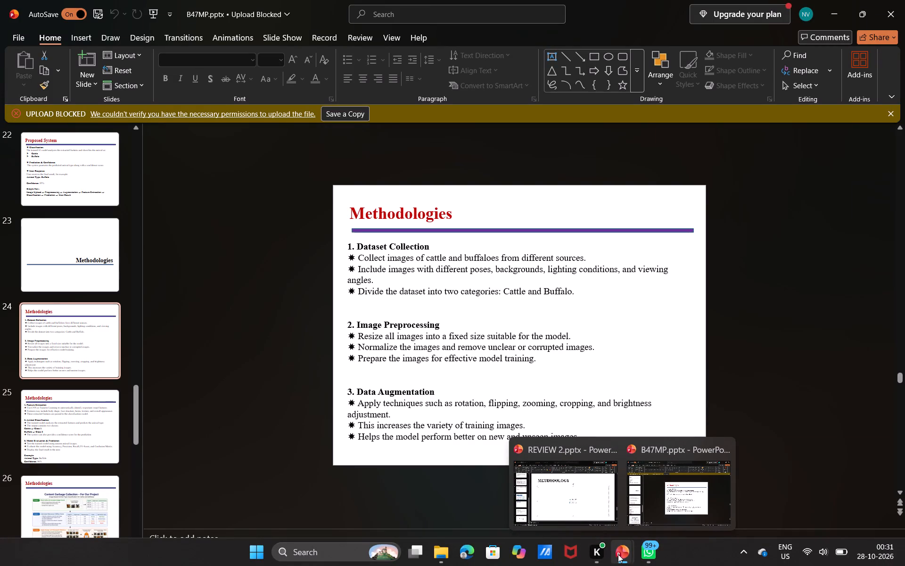
Switch to REVIEW 2.pptx and undo the removal of the bullet text on the METHODOLOGY slide.
click(573, 512)
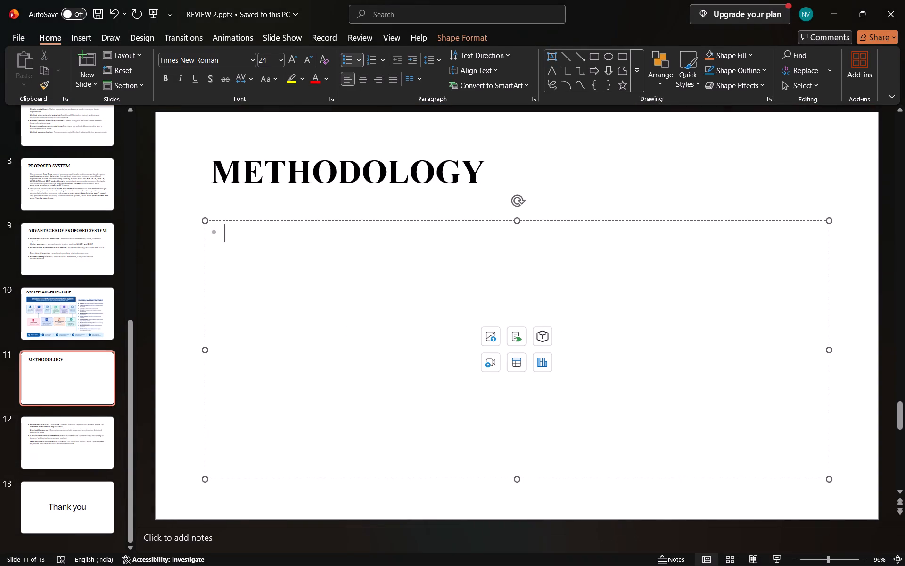
key(ctrl+z)
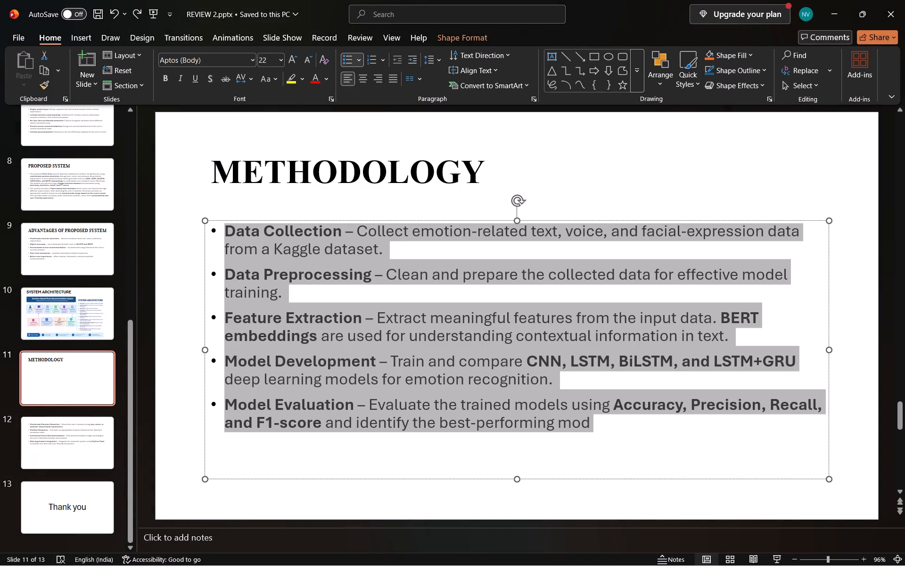
click(641, 449)
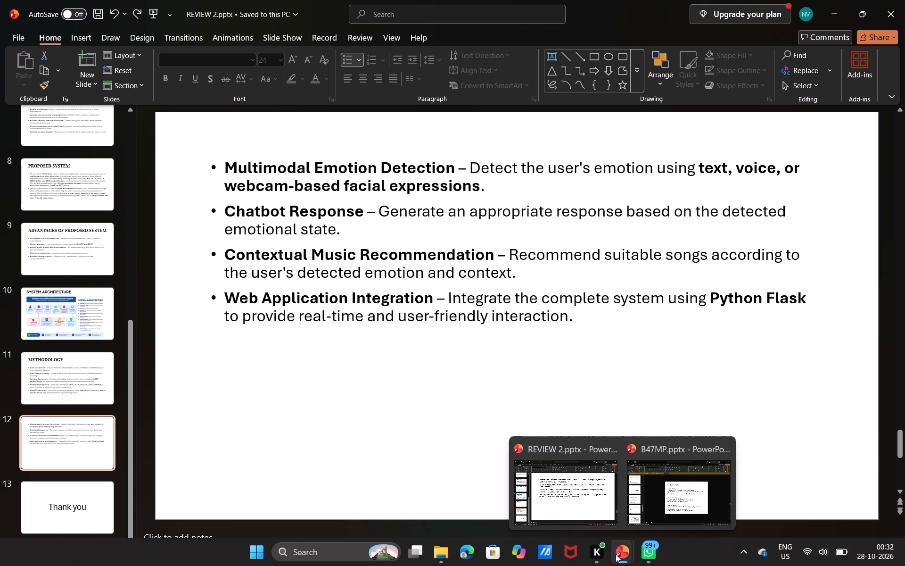
Switch back to B47MP.pptx and examine the phase diagram on Methodologies slide 26.
click(665, 499)
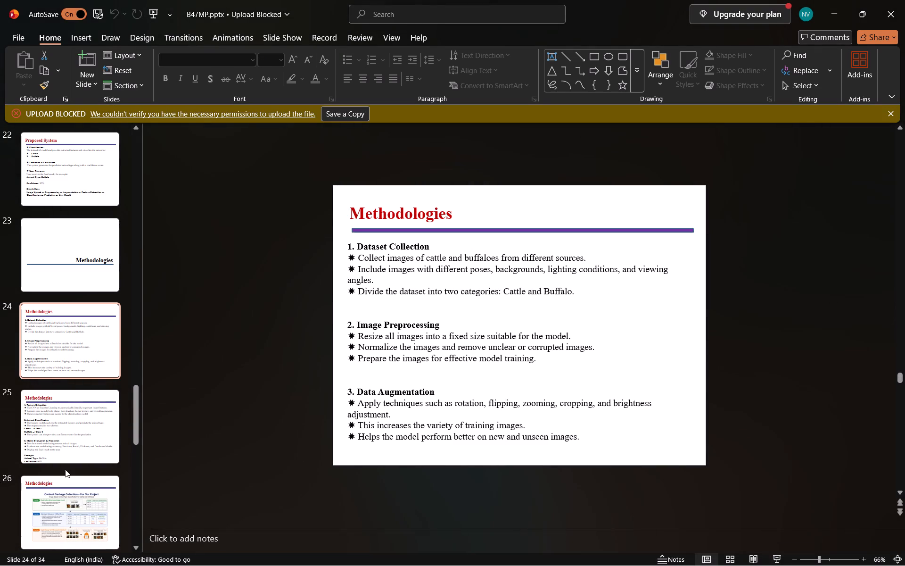
click(62, 498)
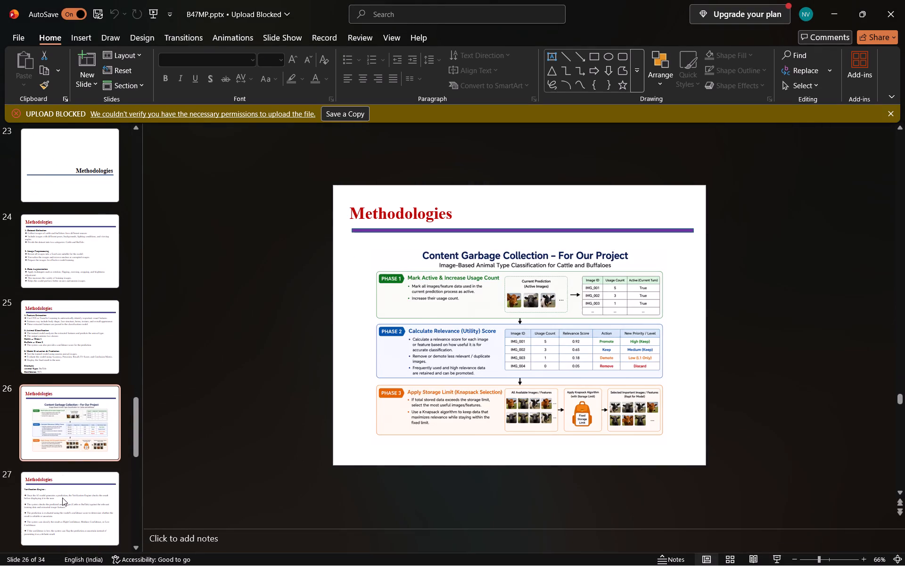
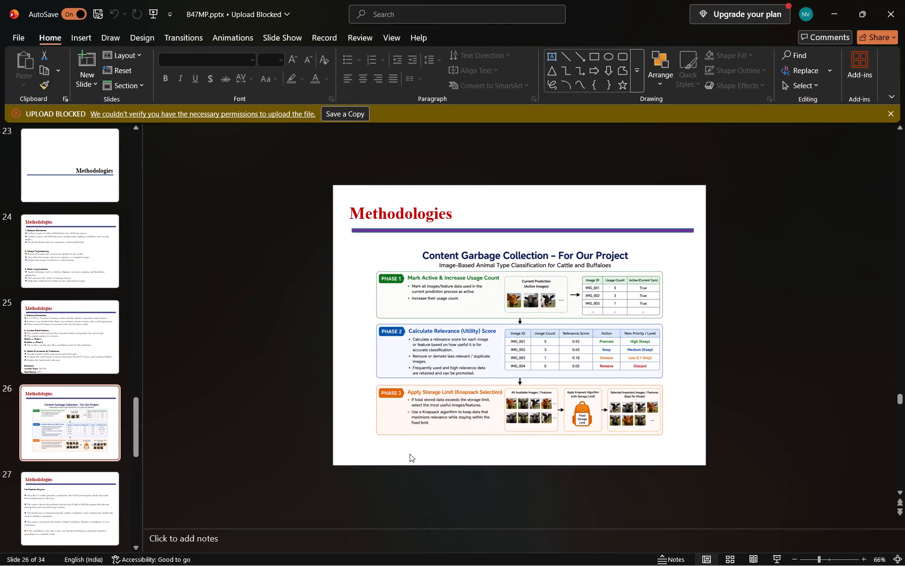
Examine the Verification Engine points on Methodologies slide 27 and the Content Garbage Collection phase diagram on slide 26.
ctrl+scroll(410, 454, up, 1)
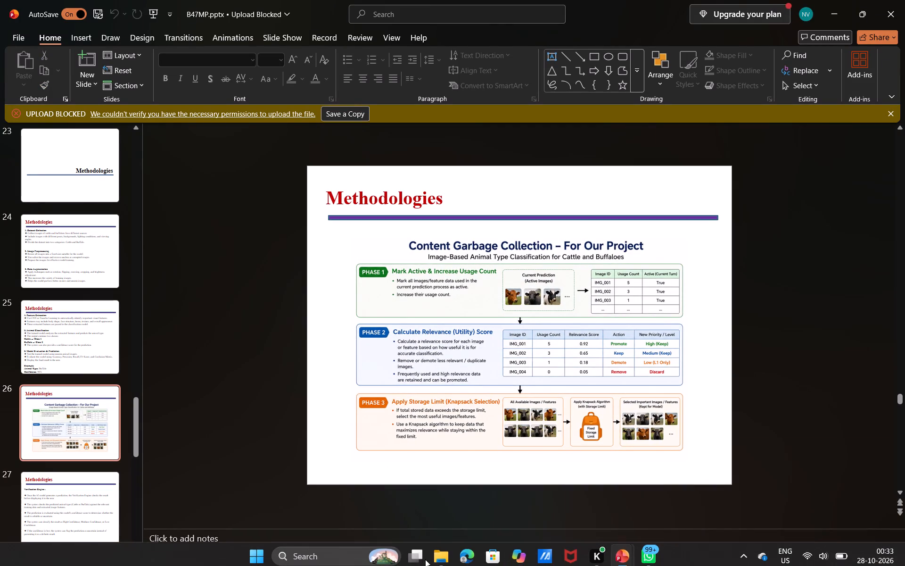
click(331, 553)
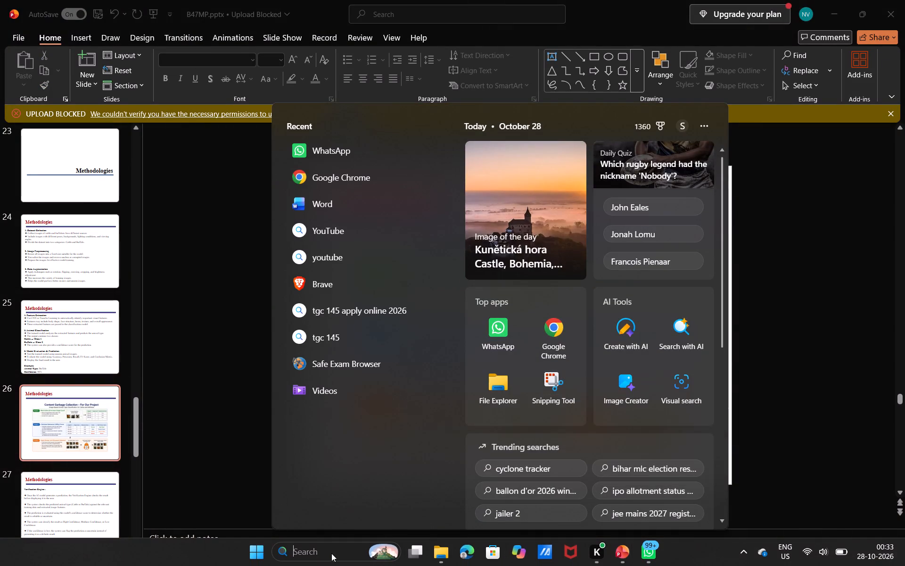
click(222, 438)
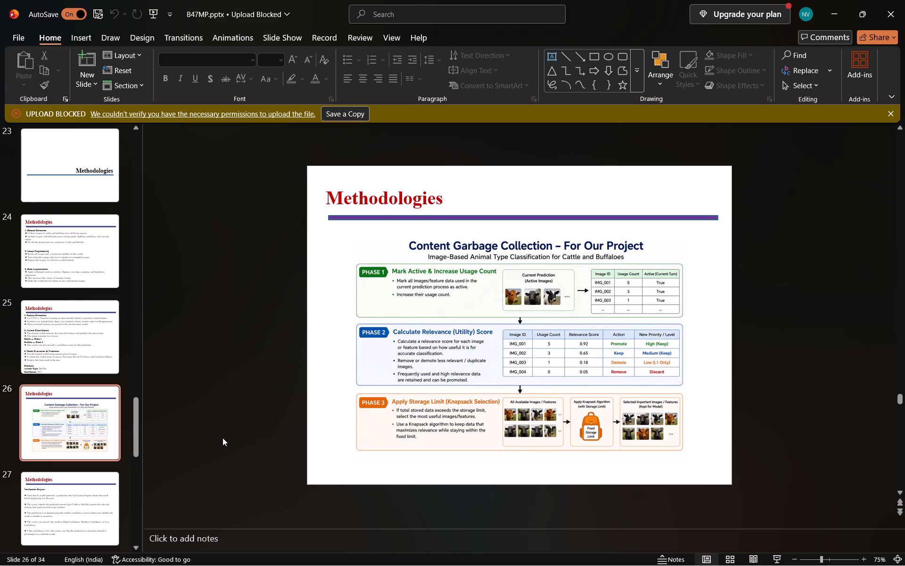
click(74, 505)
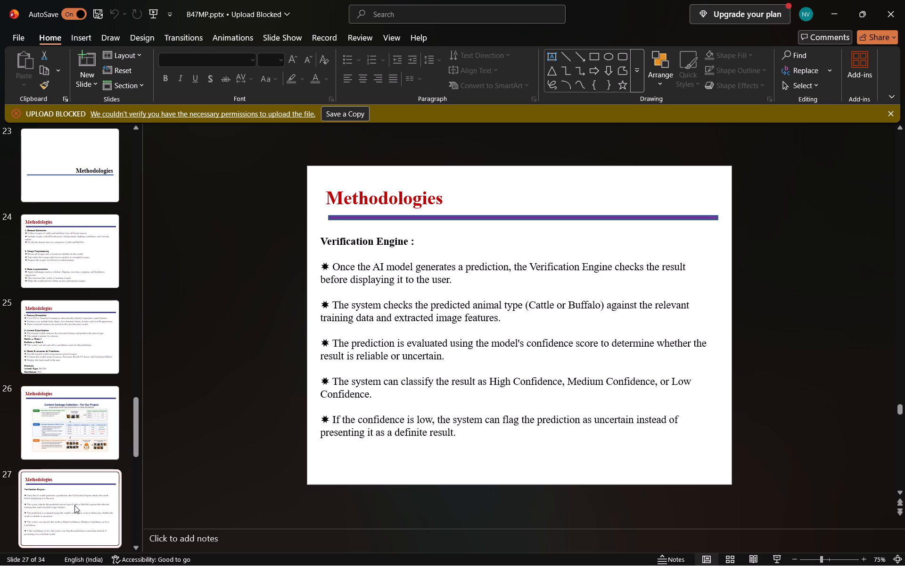
scroll(74, 505, down, 1)
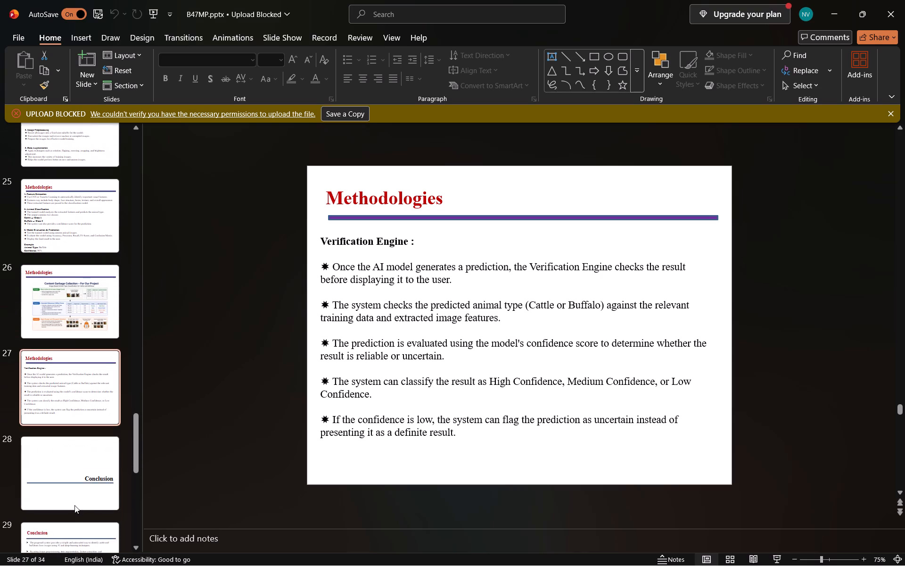
scroll(74, 505, down, 1)
click(78, 397)
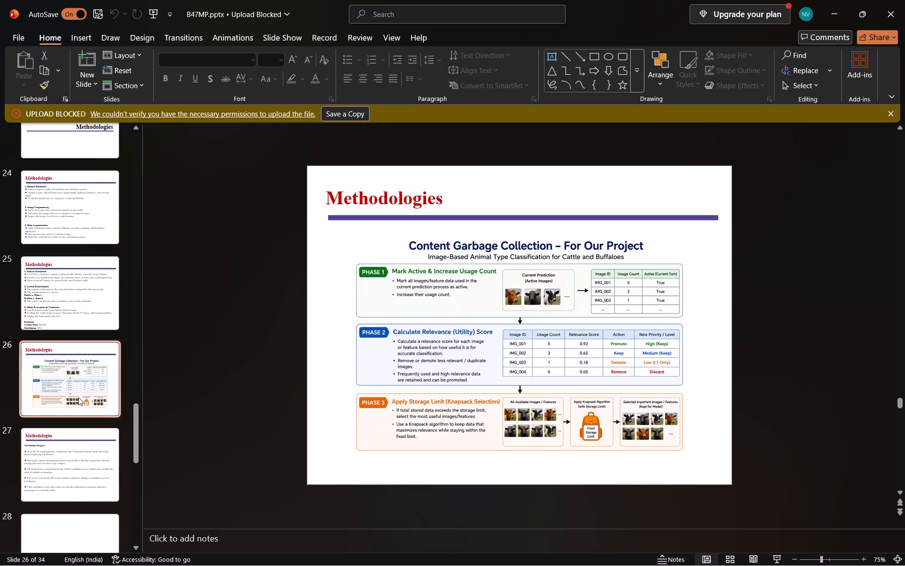
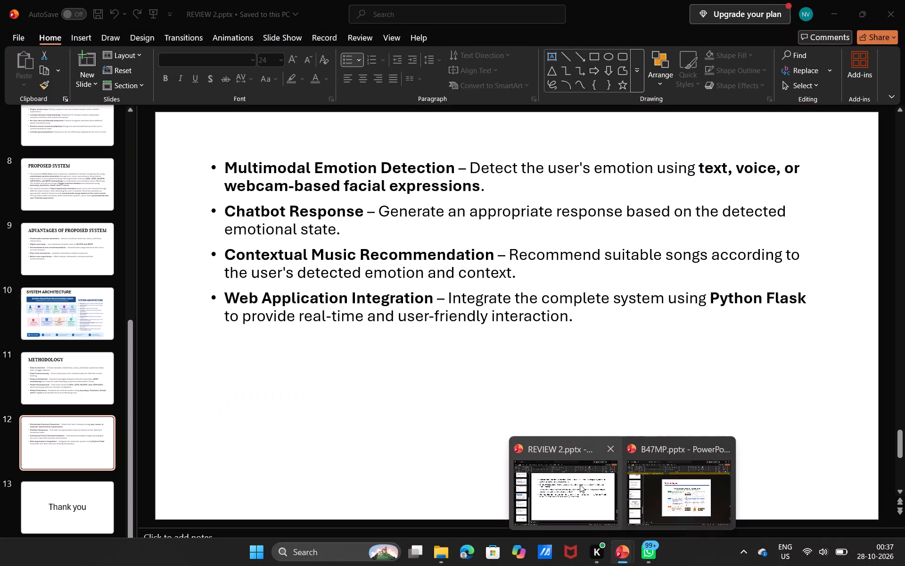
Switch to REVIEW 2.pptx and copy all the METHODOLOGY bullets on slide 11, from Data Collection through Model Evaluation.
click(580, 484)
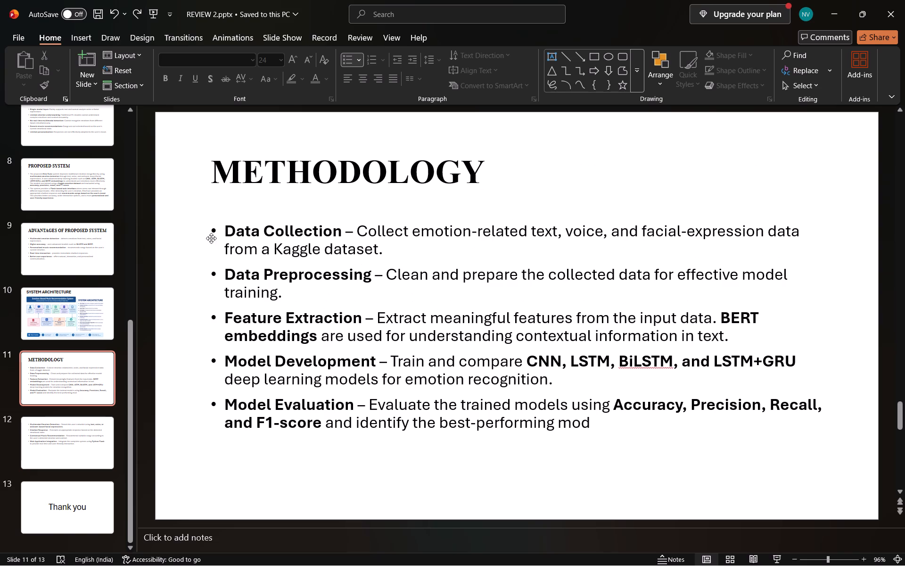
drag(219, 230, 225, 233)
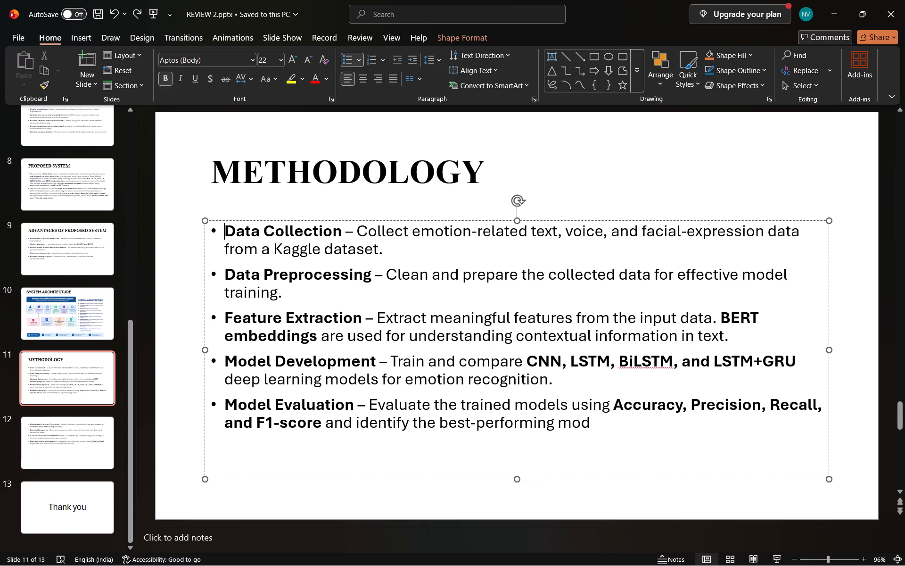
drag(225, 233, 486, 432)
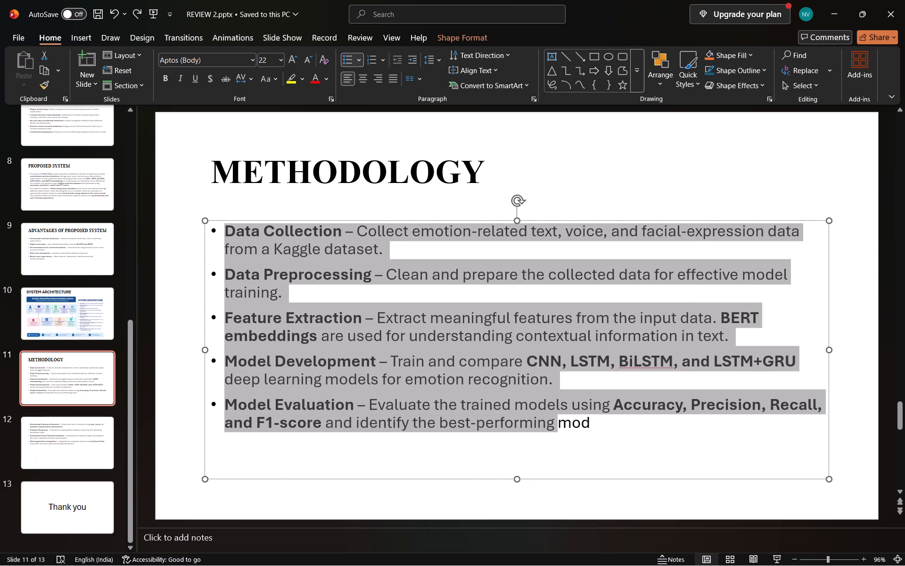
drag(486, 432, 483, 474)
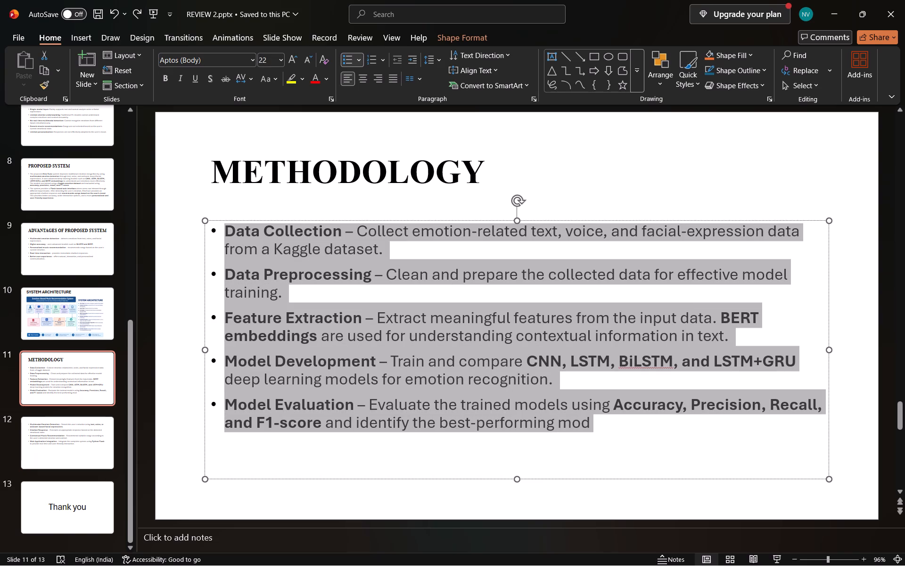
drag(483, 474, 480, 452)
key(ctrl+c)
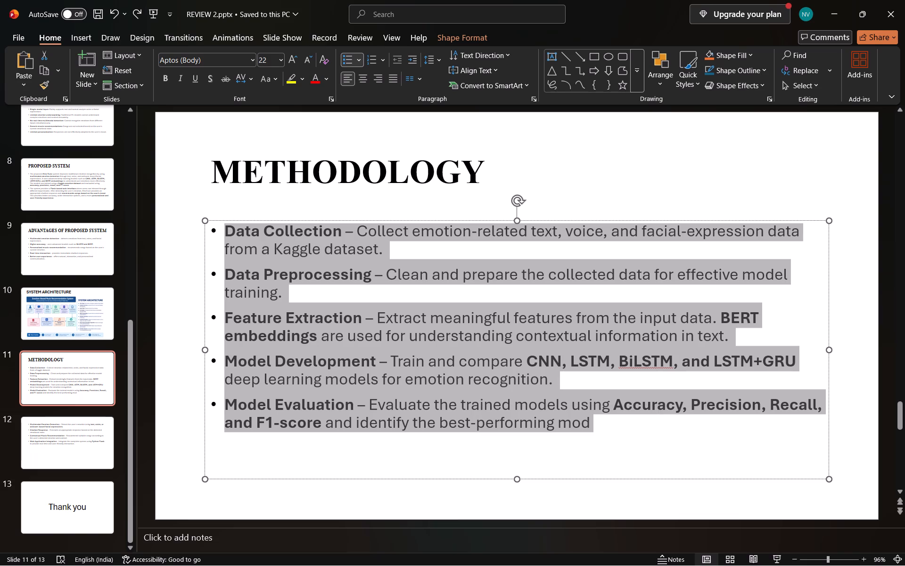
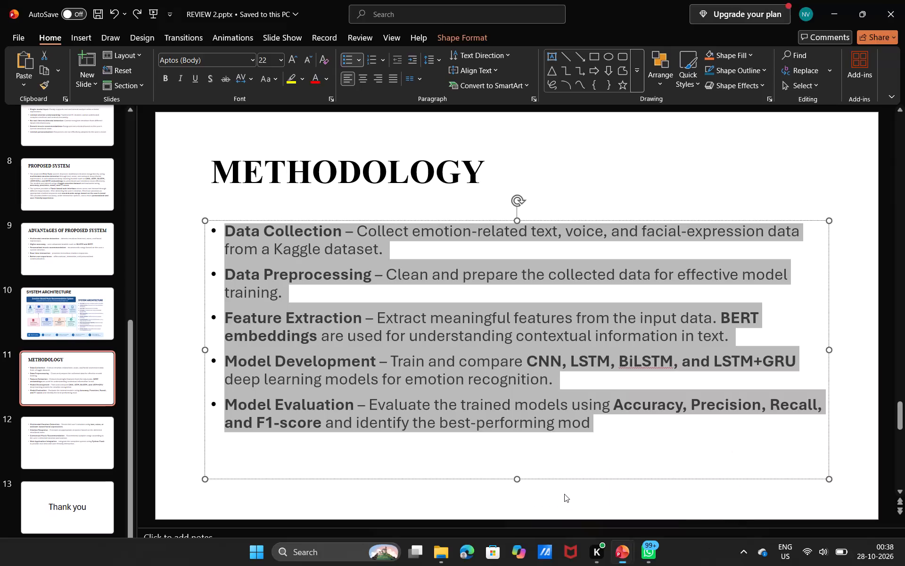
Copy all the bullets on slide 12, from Multimodal Emotion Detection through Web Application Integration.
click(86, 444)
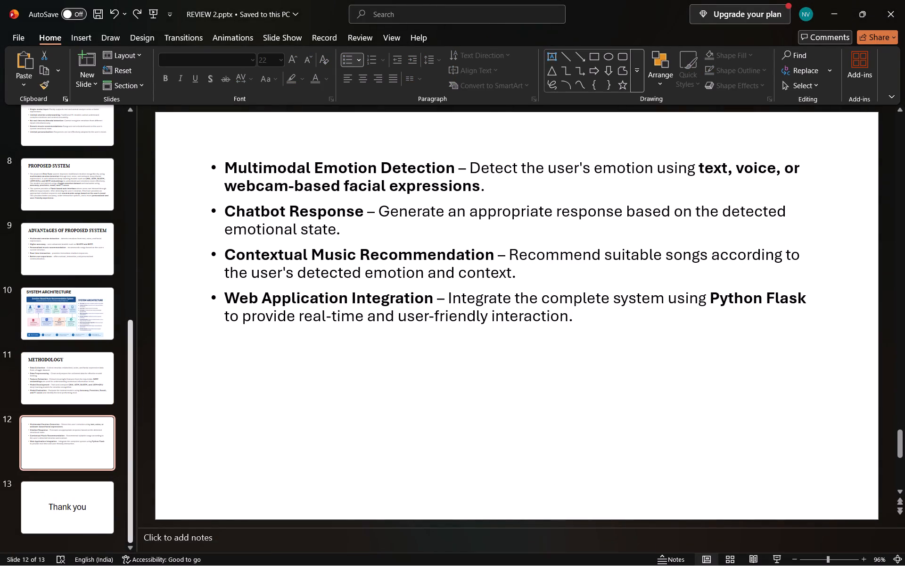
drag(222, 166, 444, 382)
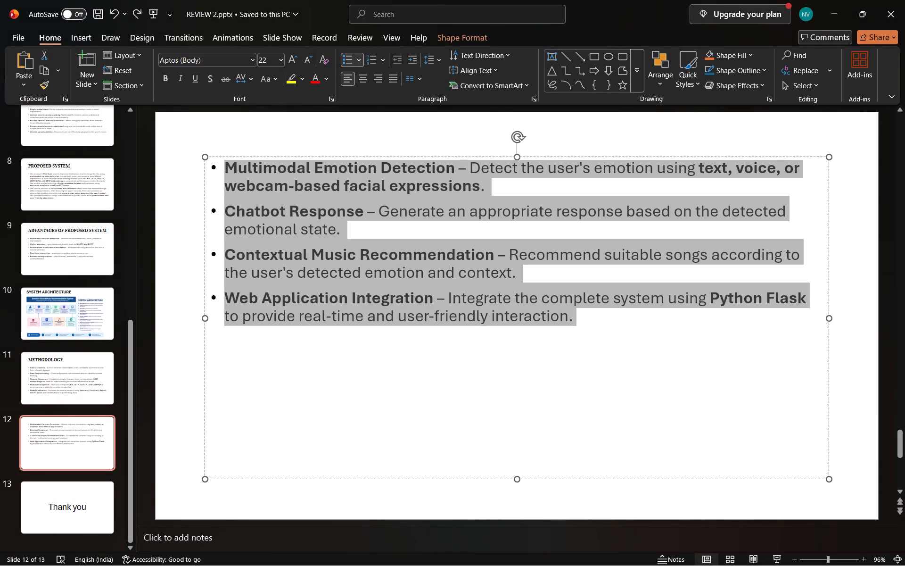
key(ctrl+c)
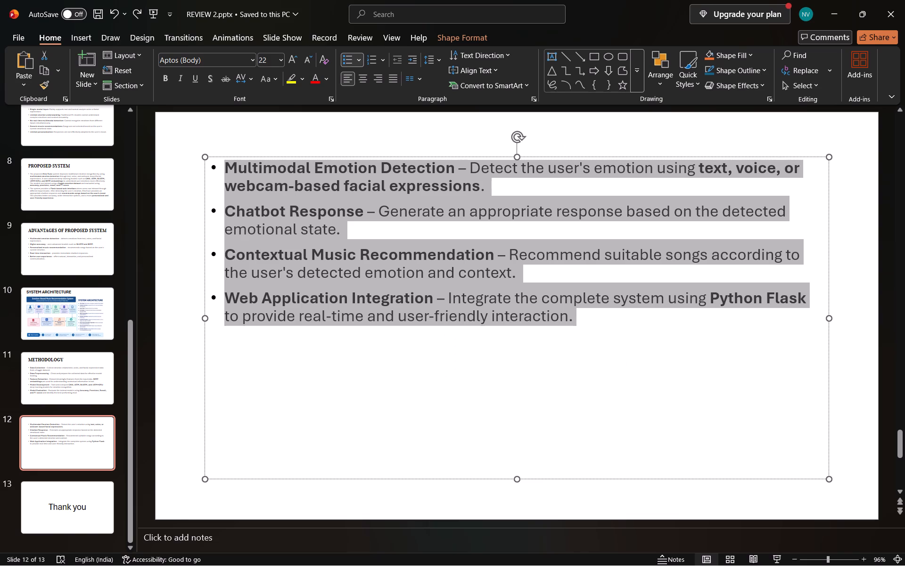
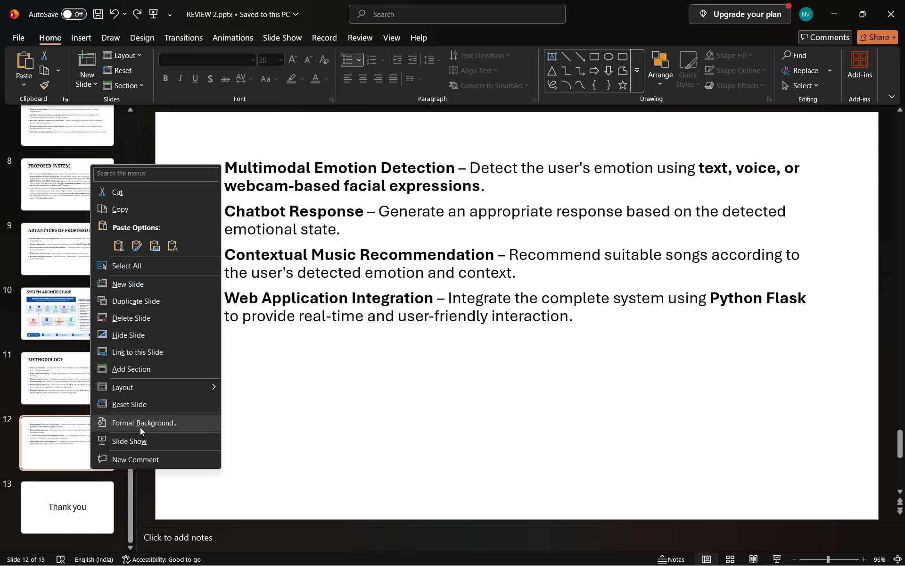
click(144, 284)
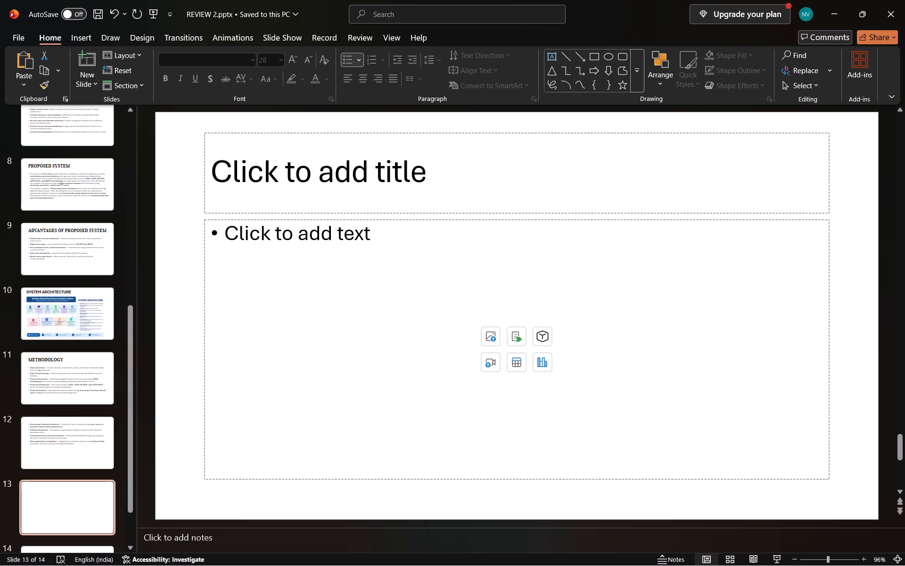
Start inserting a picture into the empty content placeholder of the new slide 13.
click(298, 258)
click(490, 336)
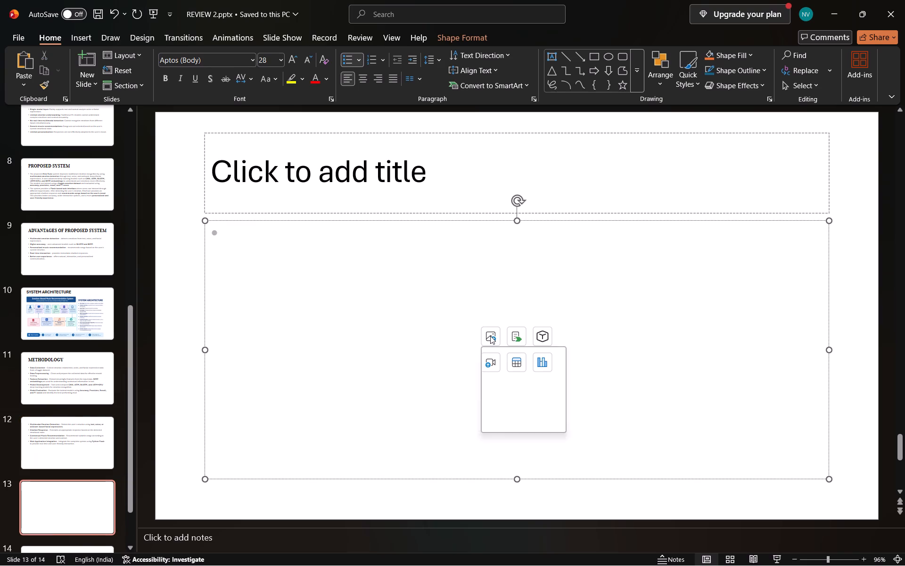
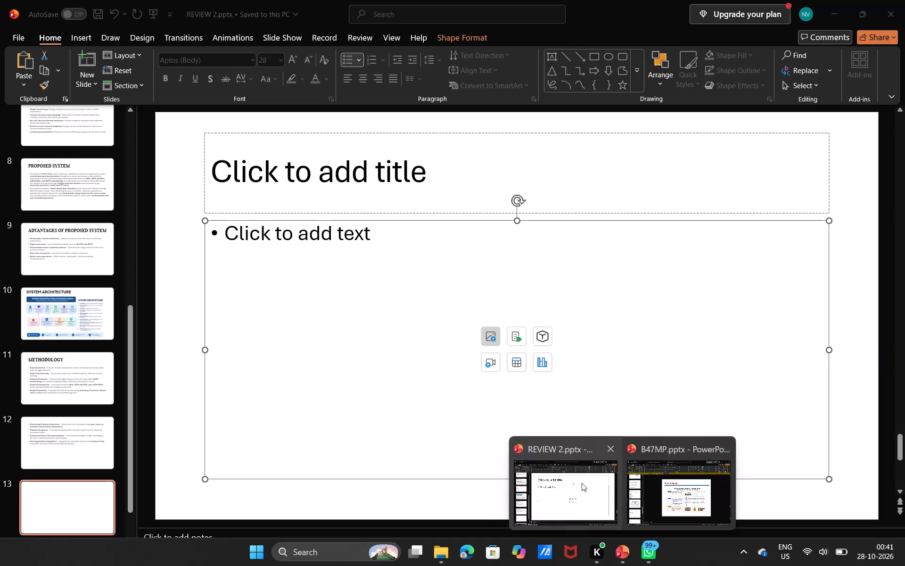
Return to REVIEW 2.pptx and insert the device picture "WhatsApp Image 2026-10-28 at 00.41.03.jpeg" into slide 13's content placeholder.
click(576, 509)
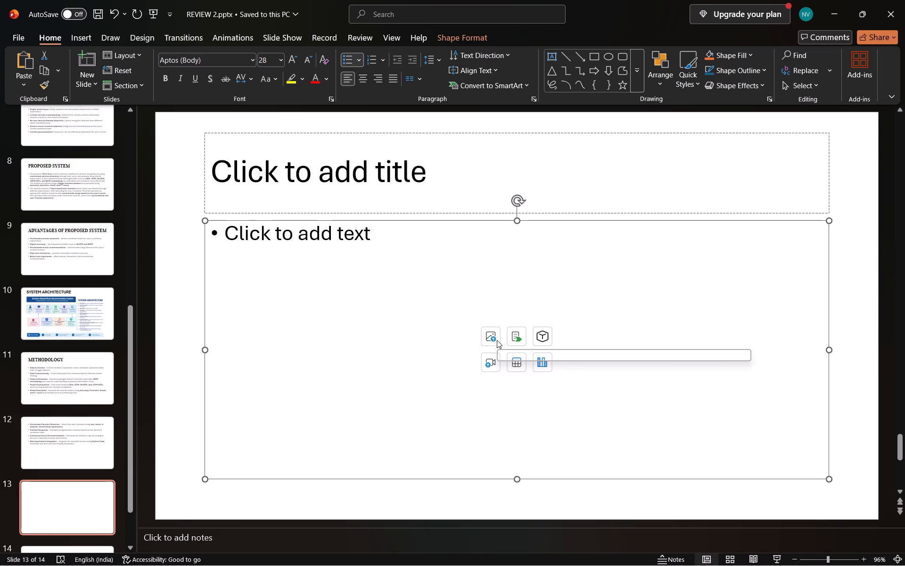
click(491, 336)
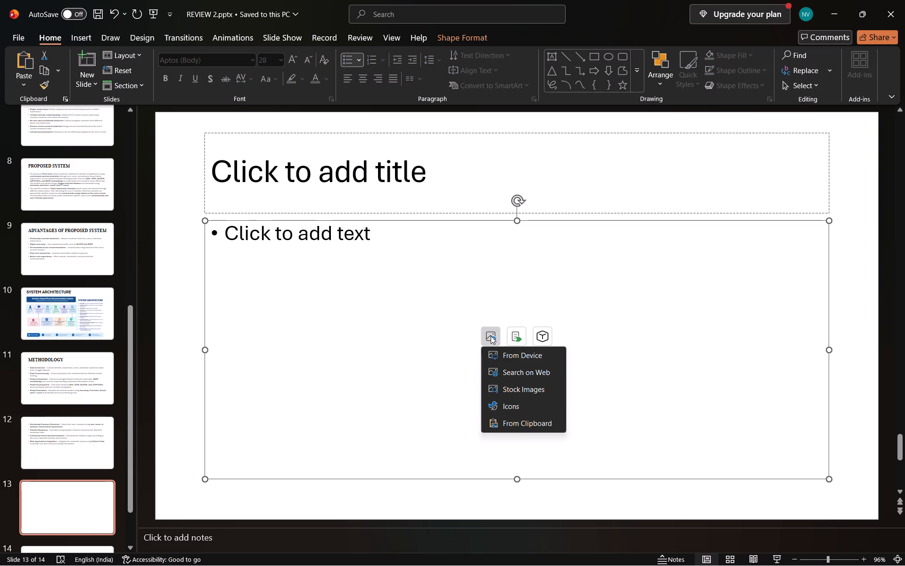
click(509, 354)
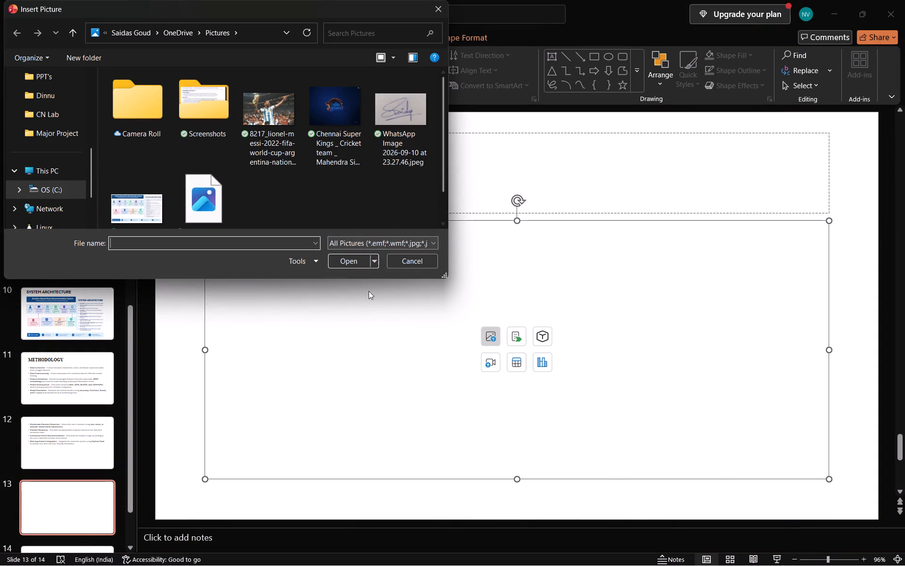
click(207, 195)
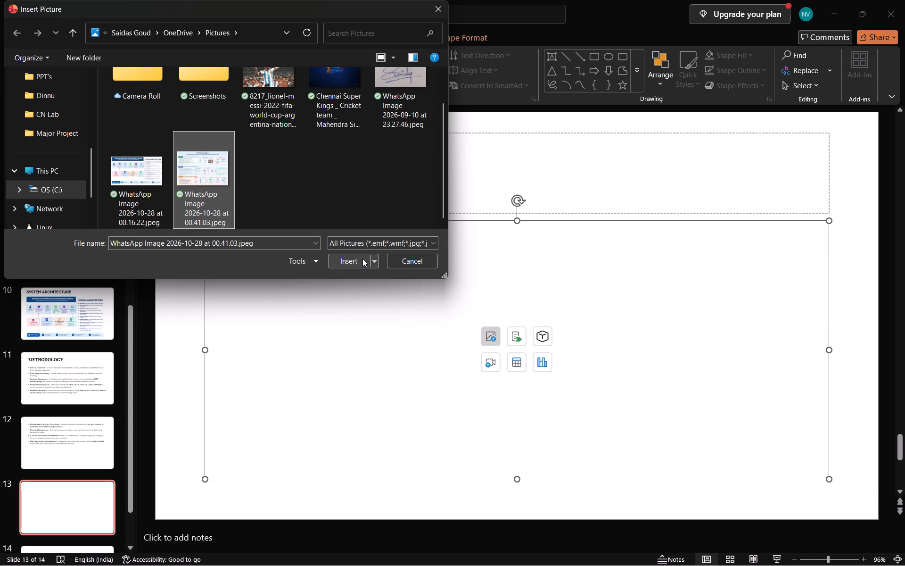
click(362, 258)
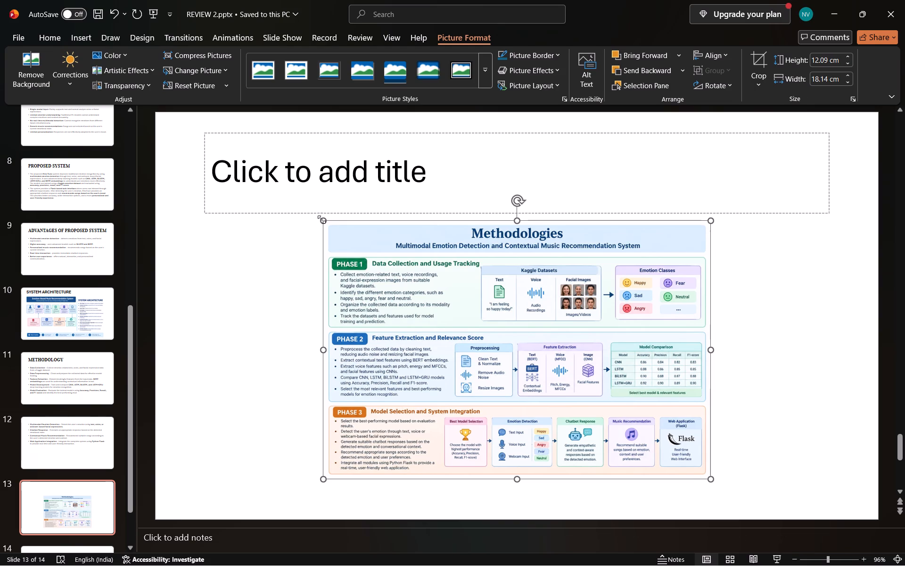
Enlarge the Methodologies picture on slide 13 proportionally to about 16.6 cm high by 24.9 cm wide, covering most of the slide.
drag(321, 219, 223, 238)
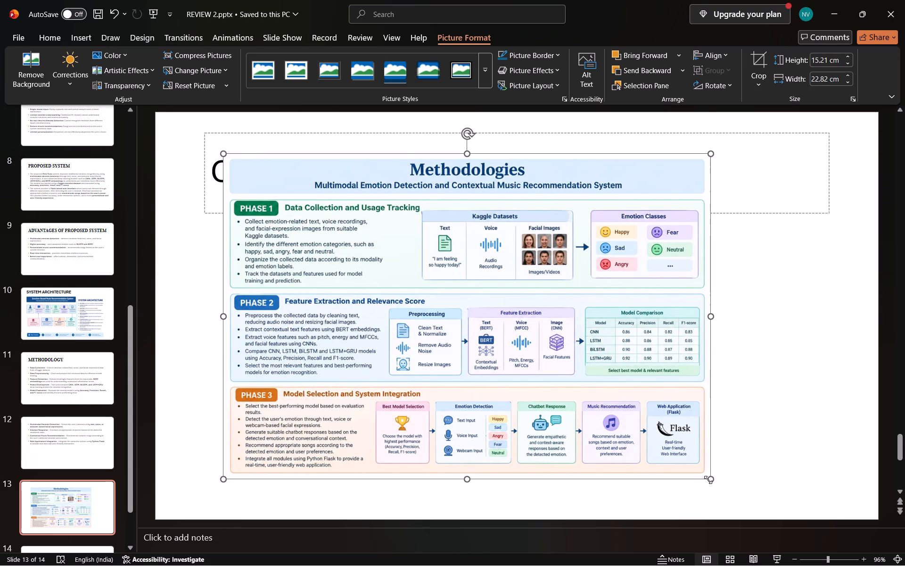
drag(708, 480, 754, 486)
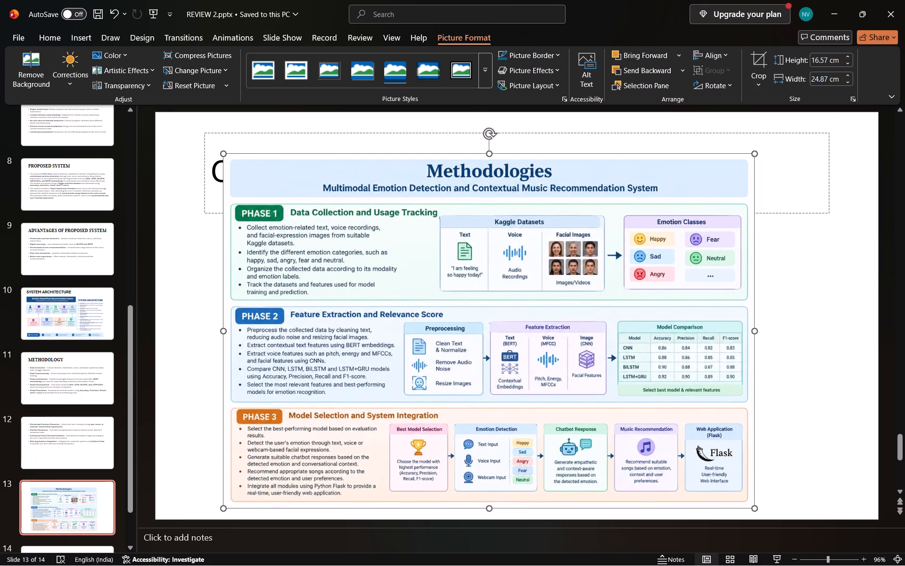
Lower the top edge of the Methodologies picture on slide 13 so the picture fits beneath the title placeholder.
drag(489, 149, 483, 156)
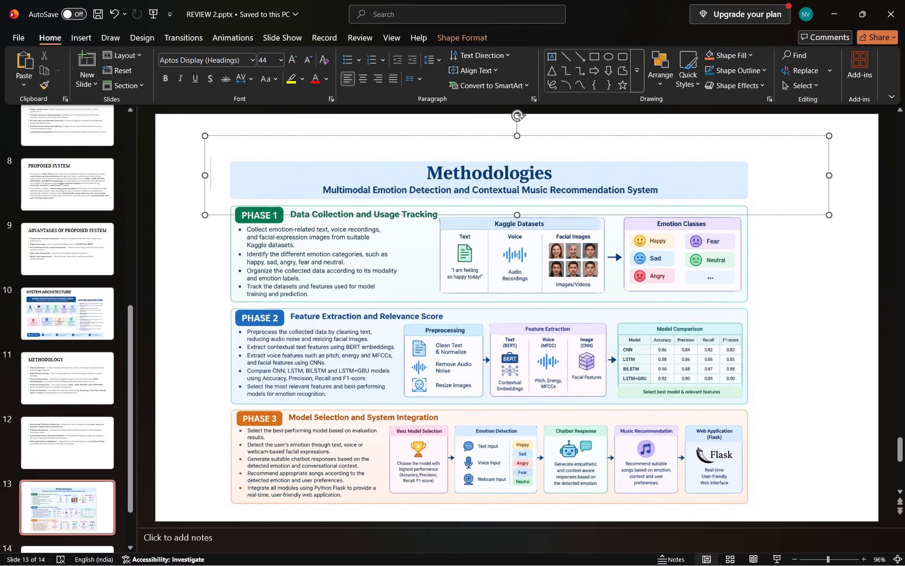
click(506, 159)
drag(489, 153, 485, 205)
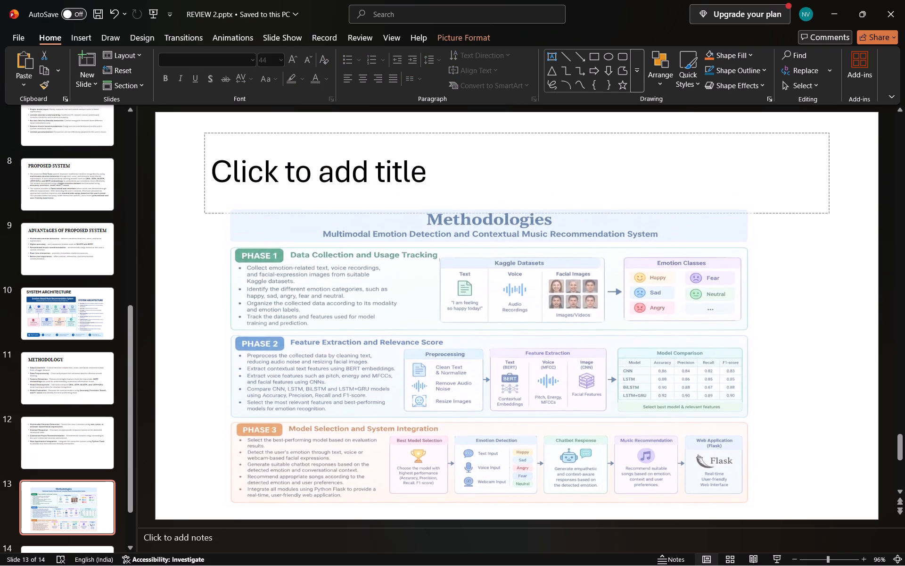
drag(485, 205, 482, 209)
scroll(503, 283, down, 1)
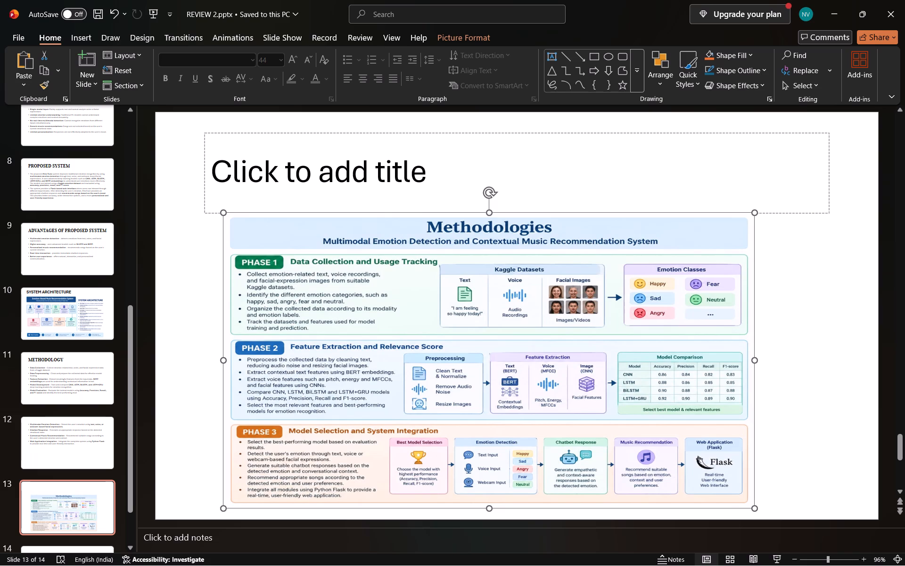
scroll(503, 283, down, 1)
click(758, 414)
click(782, 455)
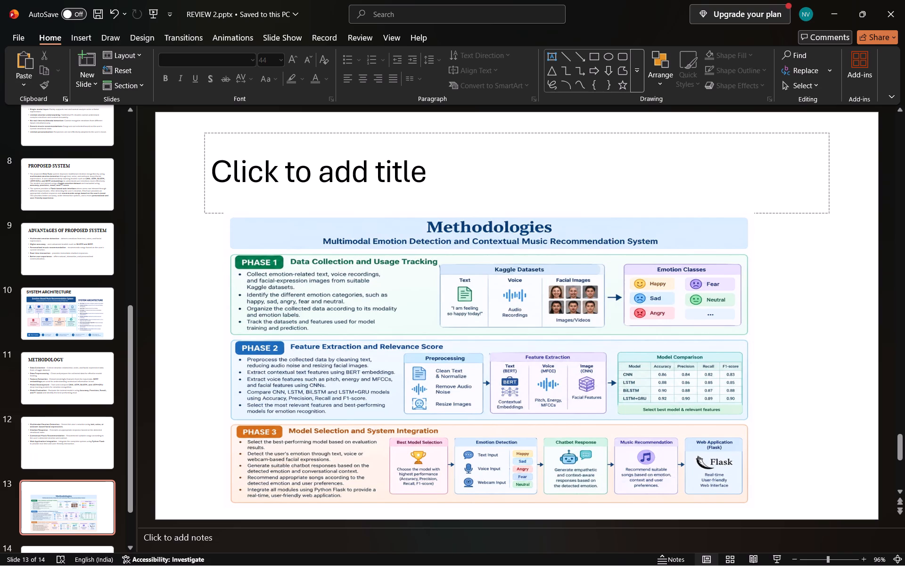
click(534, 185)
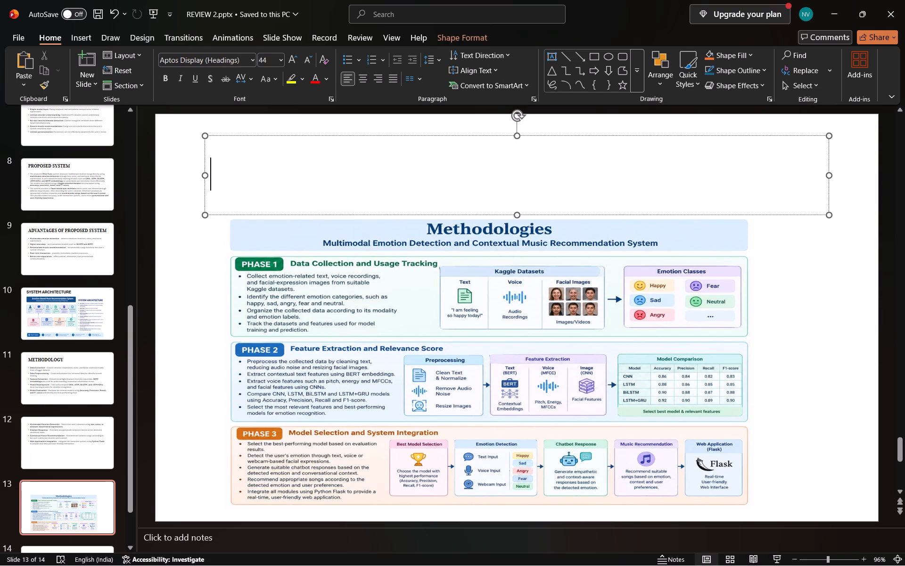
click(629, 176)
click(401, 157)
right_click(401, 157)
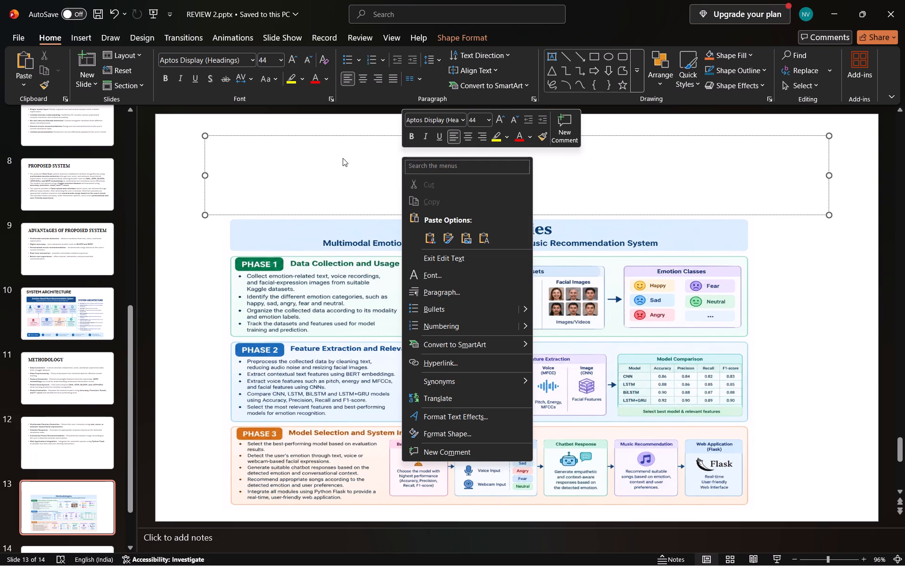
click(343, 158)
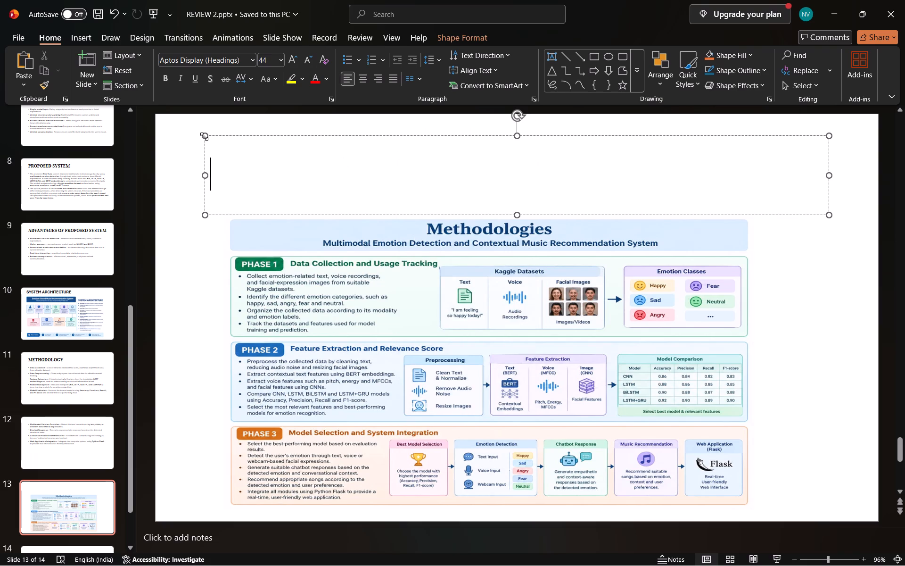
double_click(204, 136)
Shrink the empty title placeholder on slide 13 to a small box above the middle of the picture.
click(436, 186)
drag(205, 132, 345, 170)
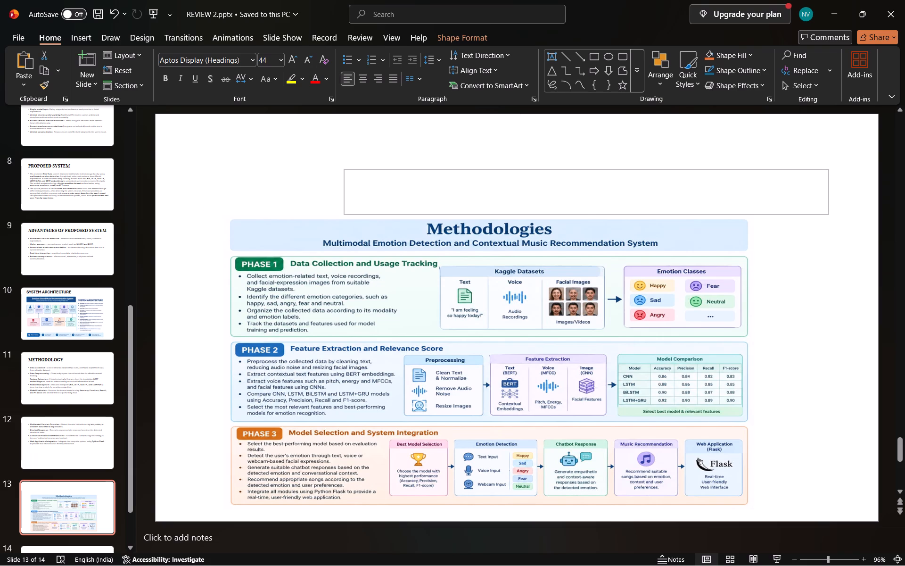
drag(345, 170, 356, 173)
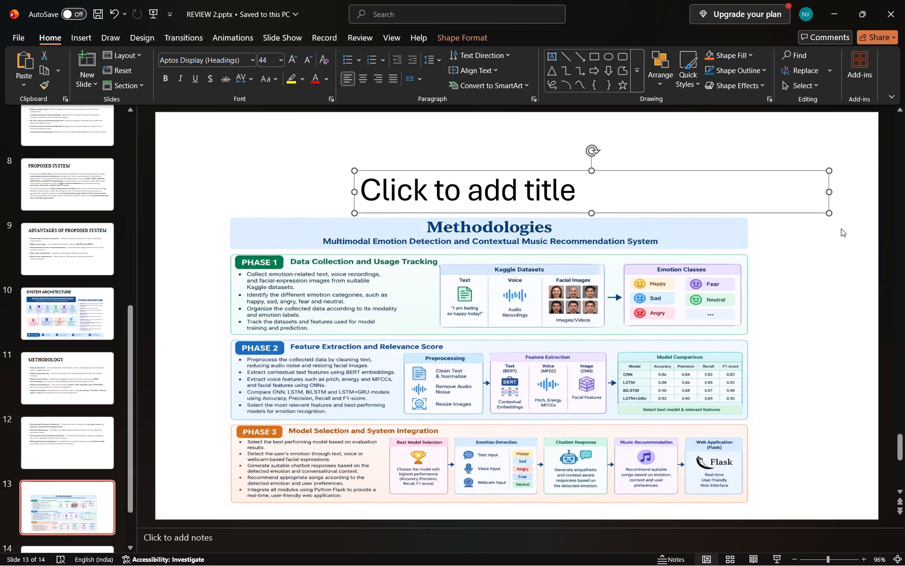
drag(833, 215, 617, 209)
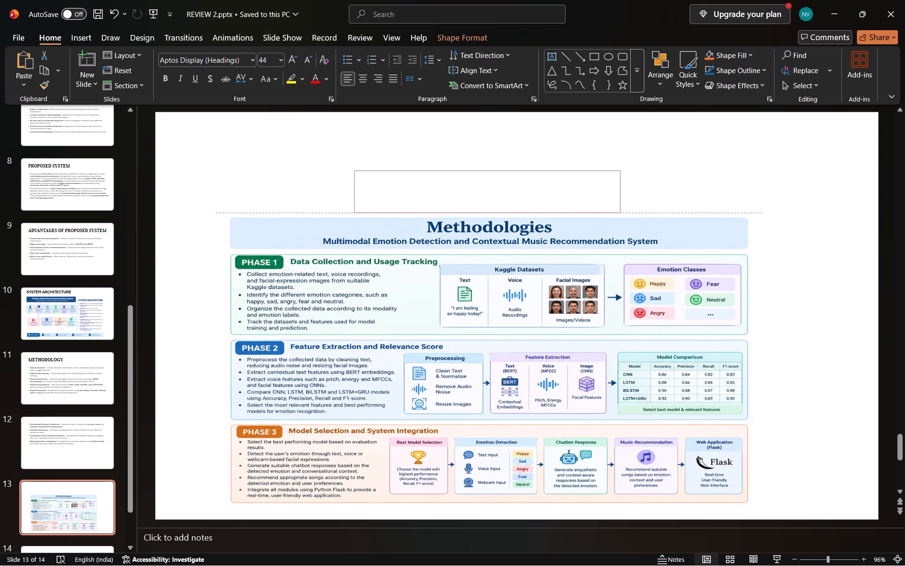
drag(617, 209, 600, 209)
Move the Methodologies picture up over the empty title placeholder, enlarge it to fill most of slide 13 and centre it.
click(568, 286)
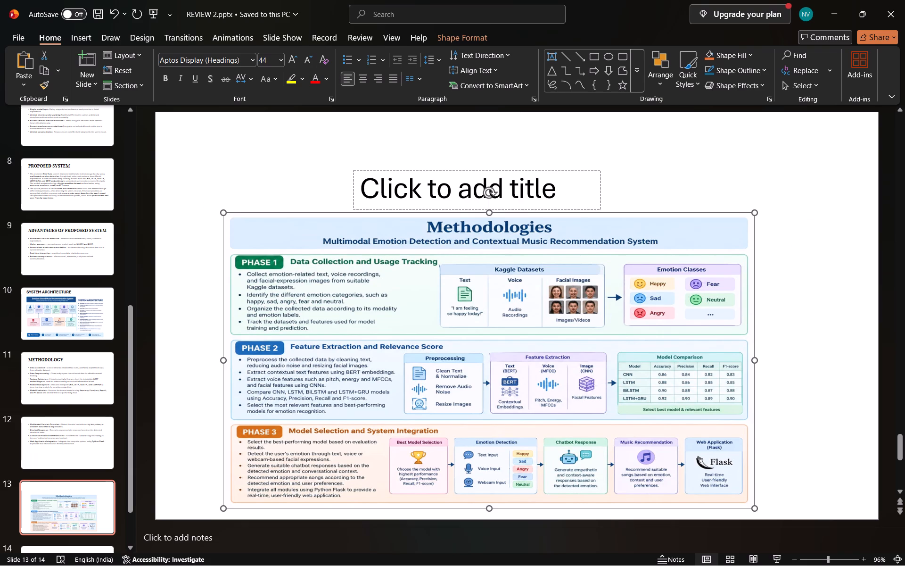
drag(564, 255, 558, 192)
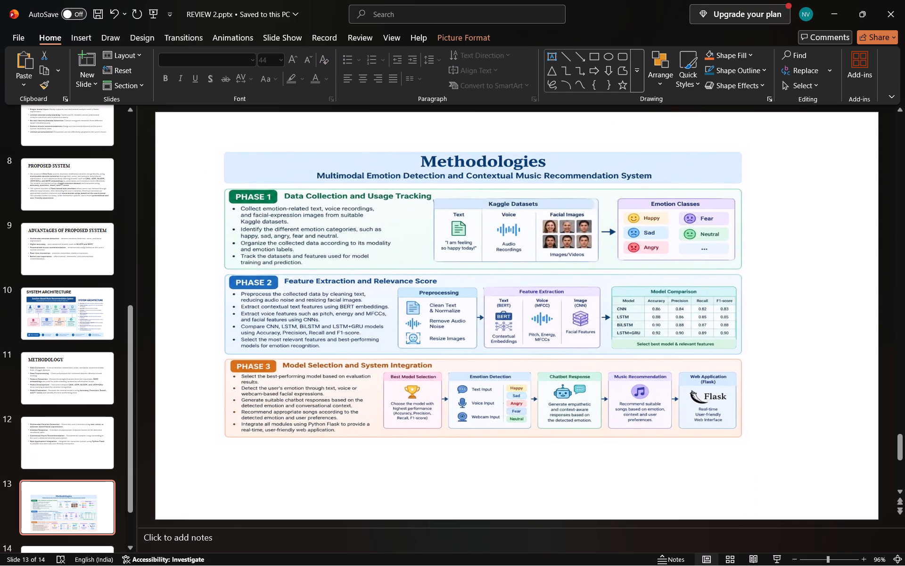
drag(558, 192, 559, 192)
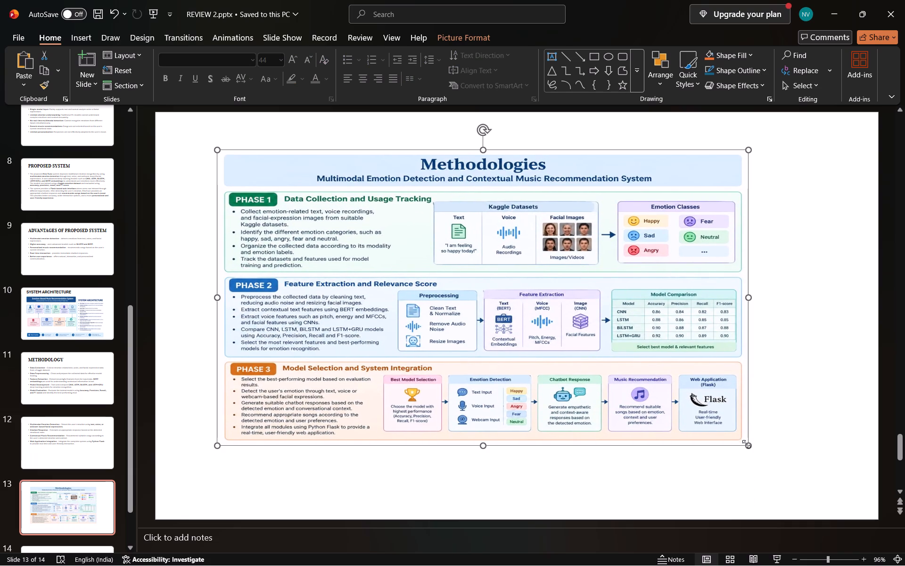
drag(746, 444, 815, 476)
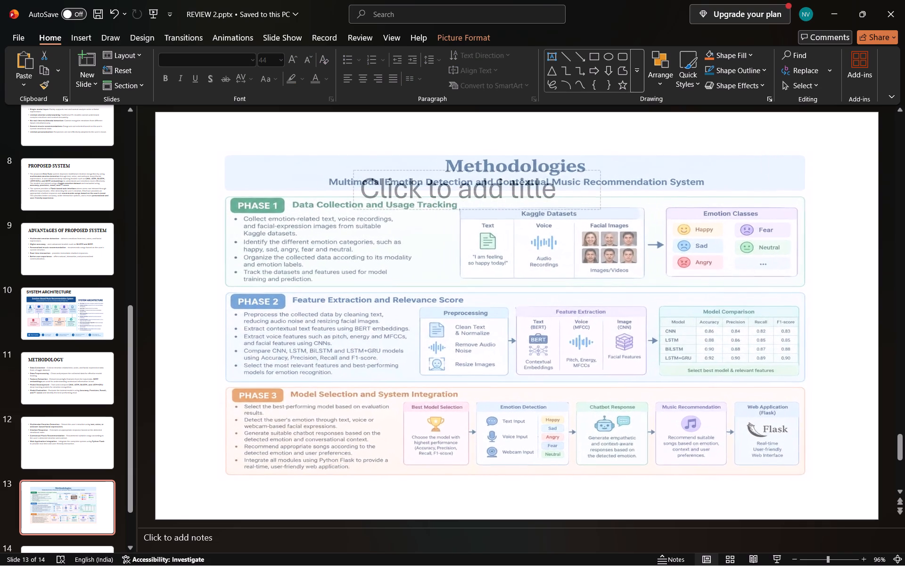
drag(815, 476, 868, 479)
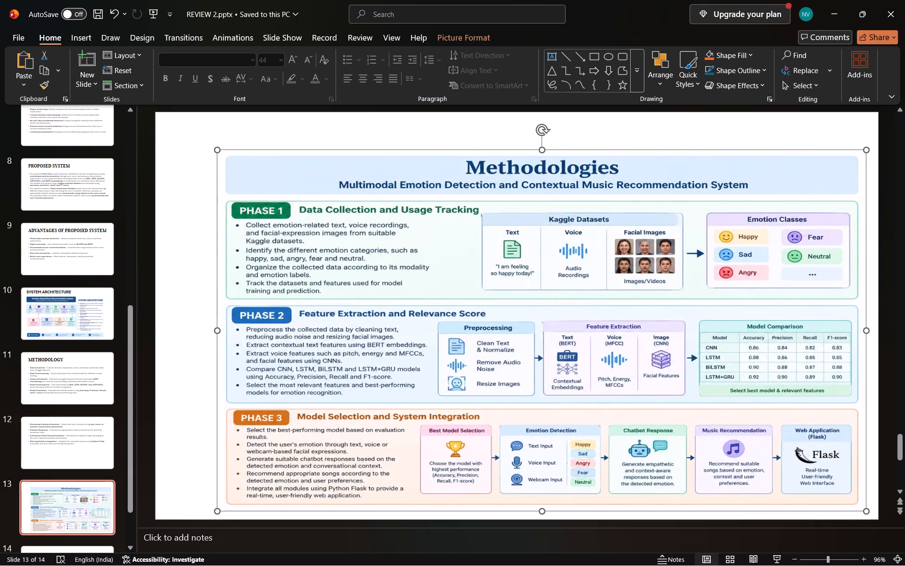
drag(217, 148, 199, 143)
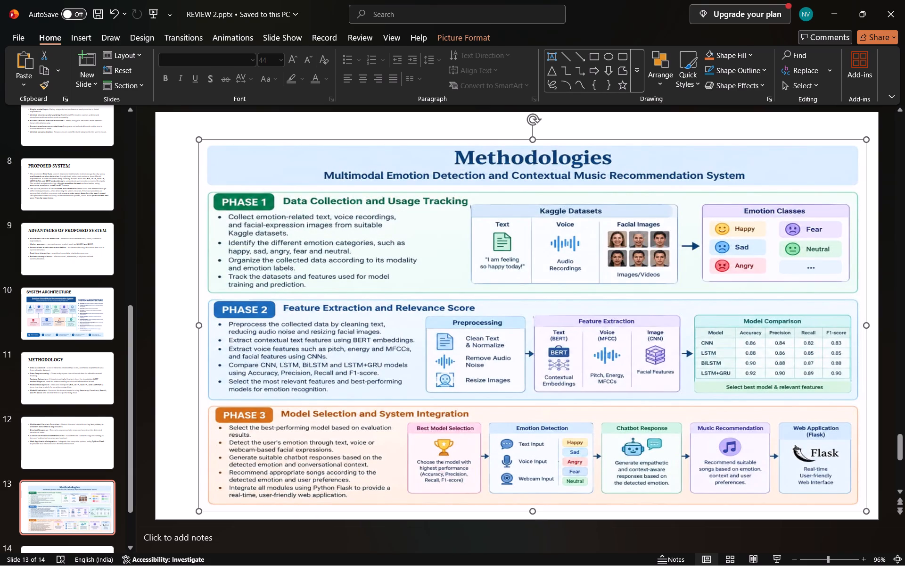
drag(306, 244, 287, 236)
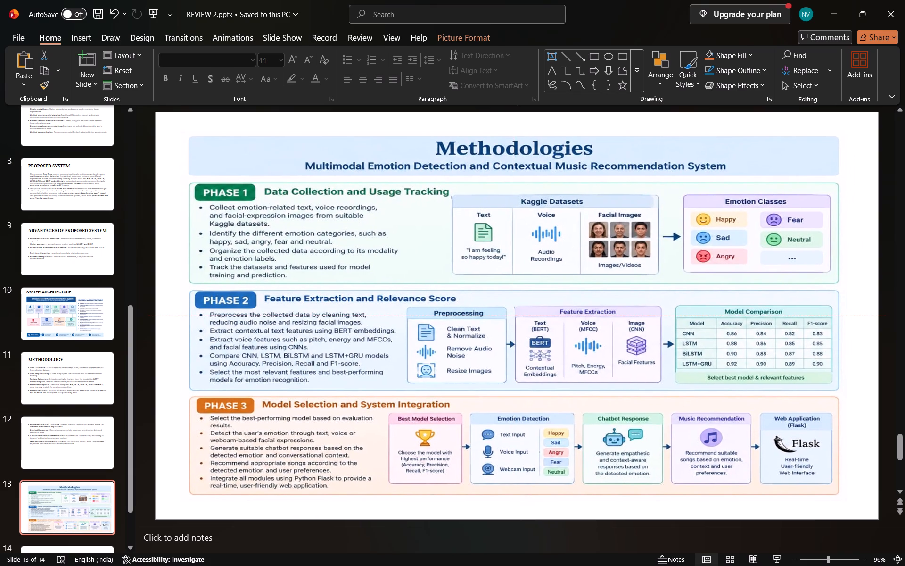
drag(287, 236, 285, 240)
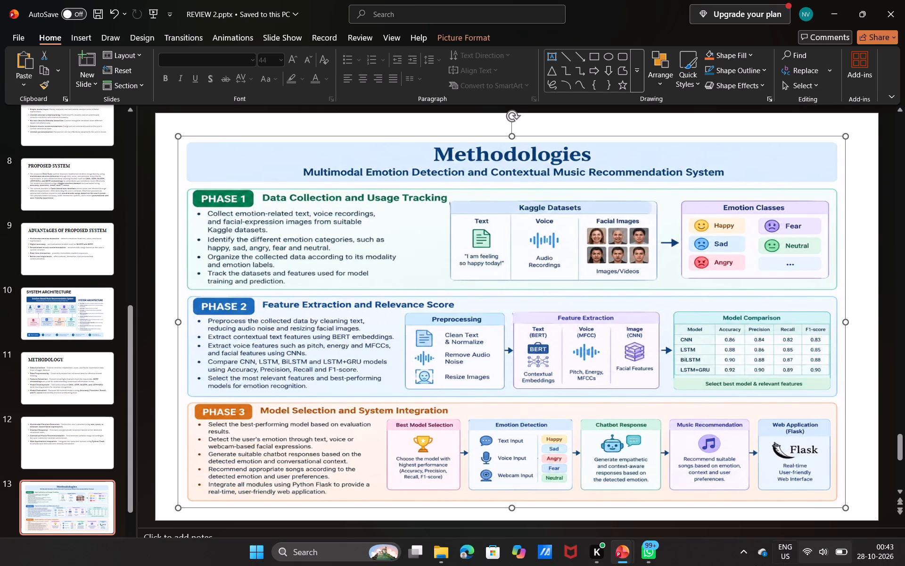
Switch to the B47MP.pptx presentation to consult its Methodologies diagram slide.
click(623, 553)
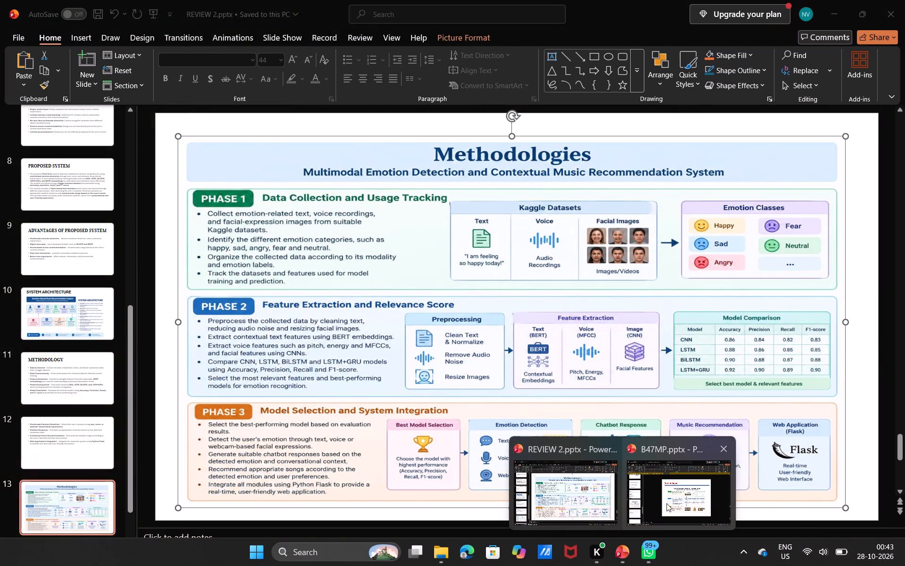
click(666, 503)
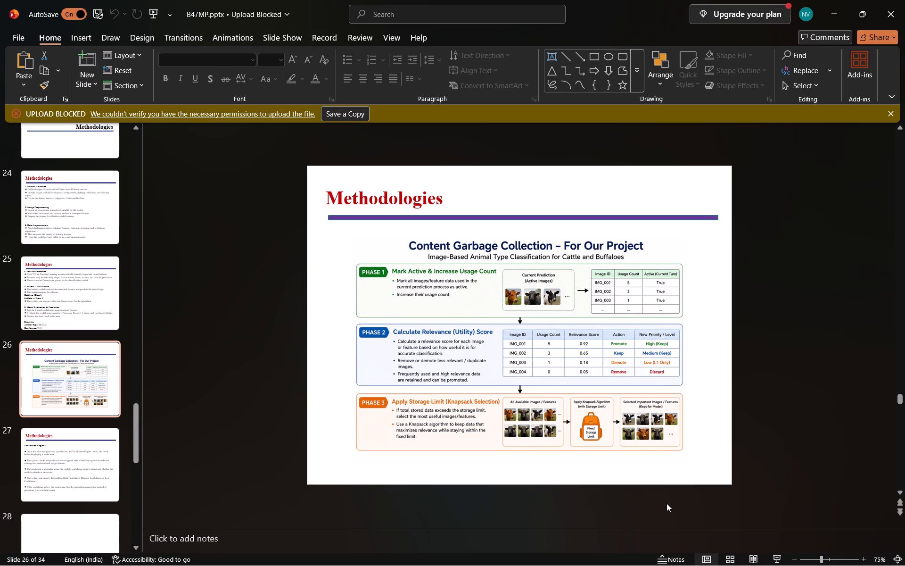
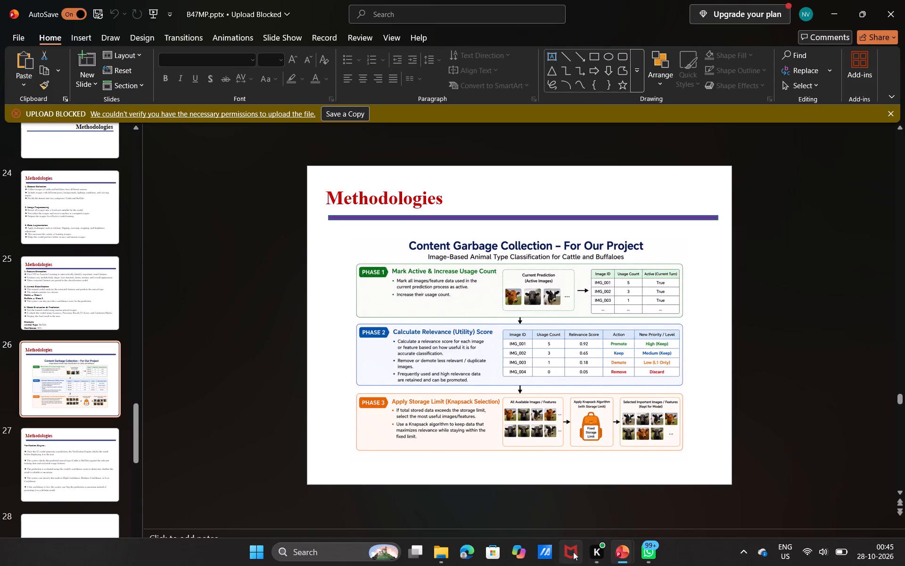
Return to REVIEW 2.pptx and shrink the Methodologies picture on slide 13 from its top-left and bottom-right corners, leaving wider white margins around it.
click(629, 556)
click(576, 514)
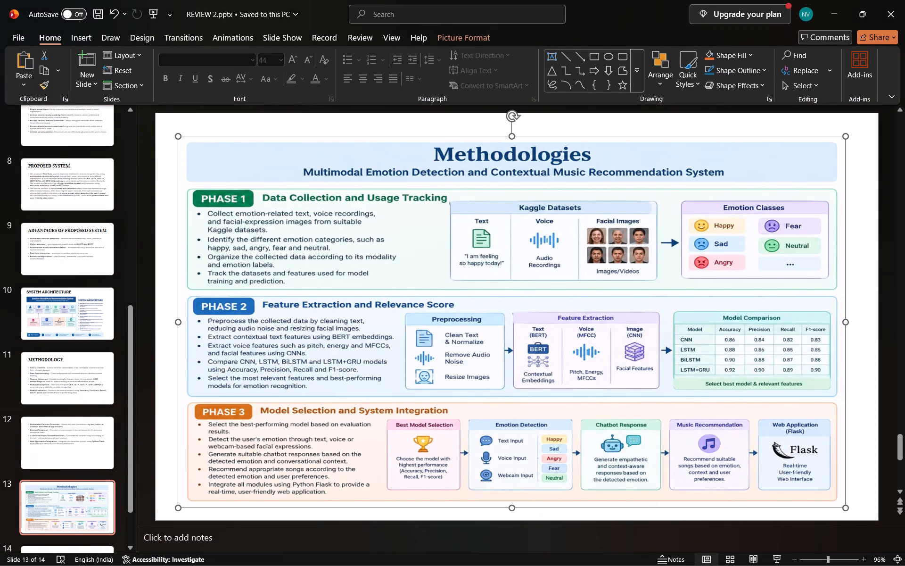
drag(177, 133, 230, 176)
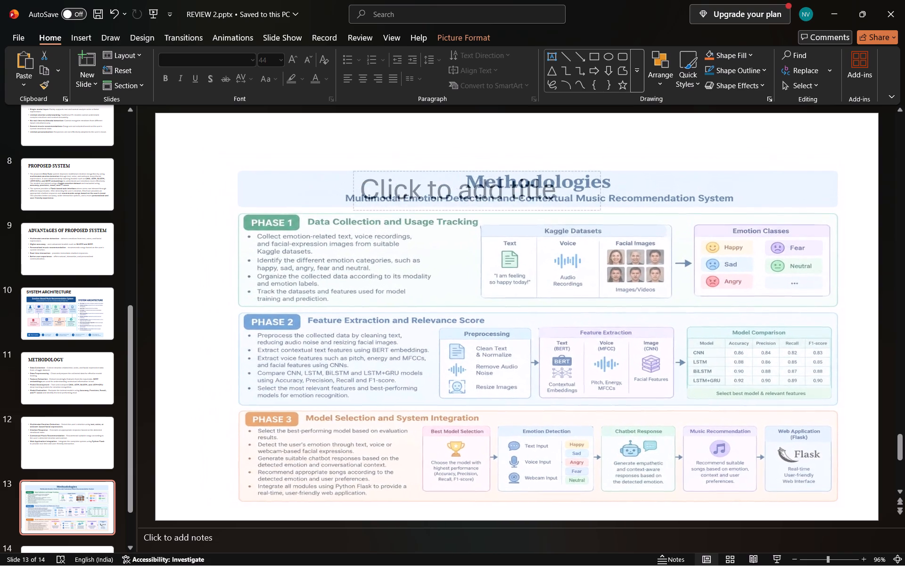
drag(230, 176, 236, 180)
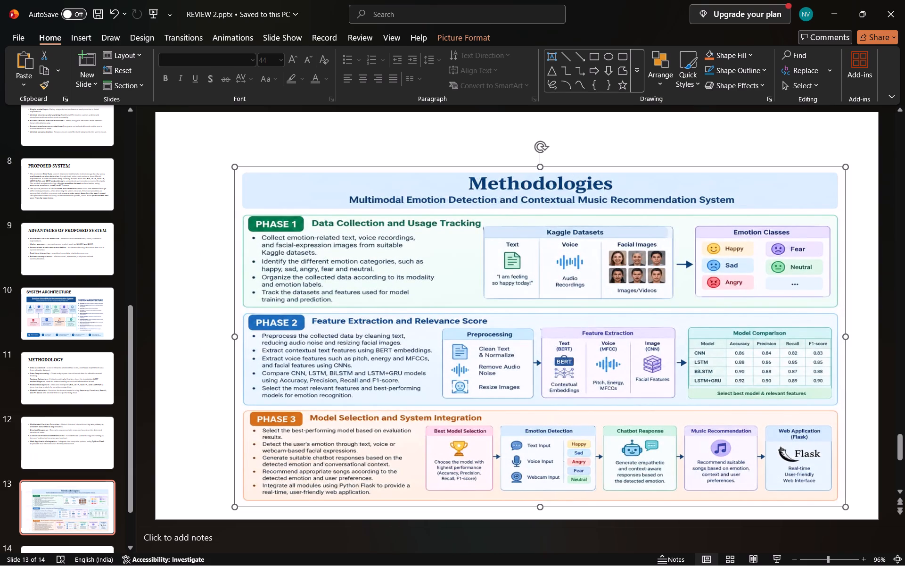
drag(847, 507, 779, 469)
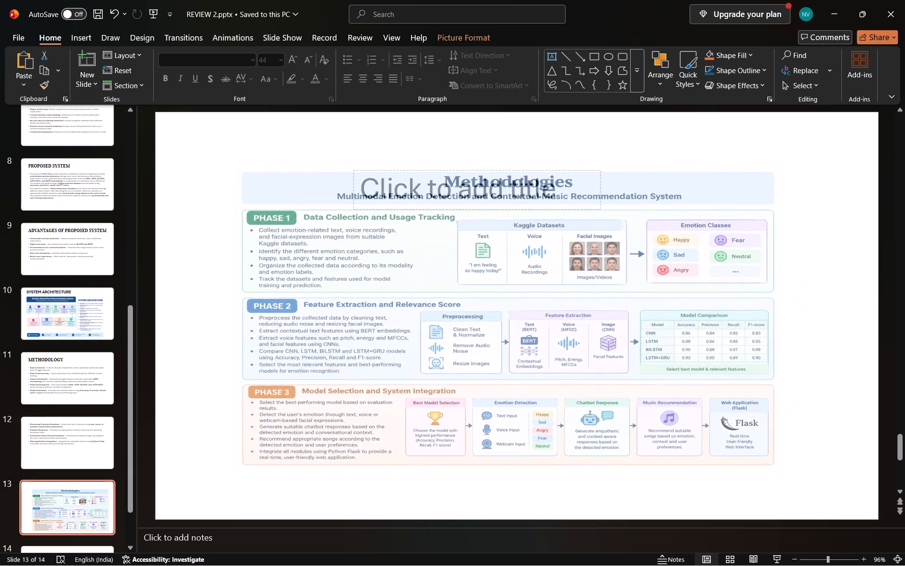
drag(779, 469, 767, 461)
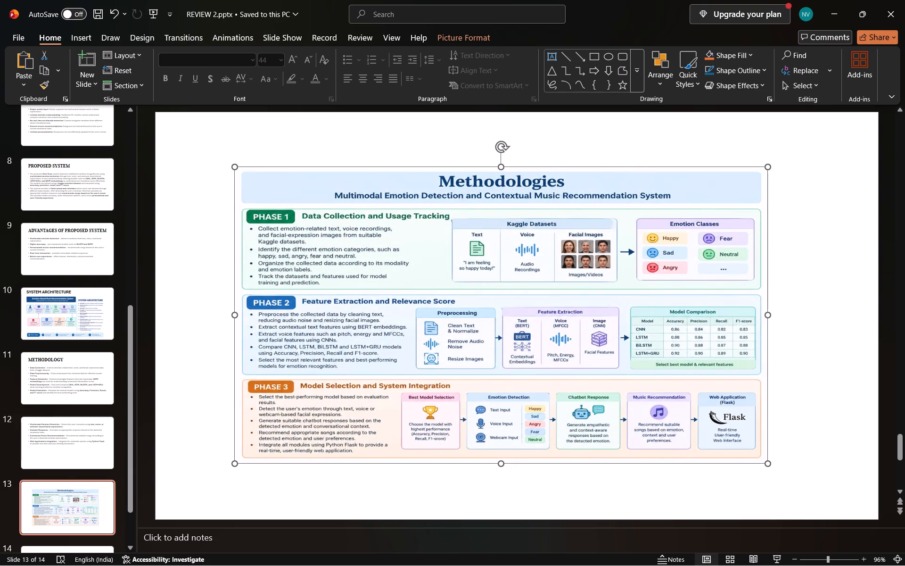
click(838, 344)
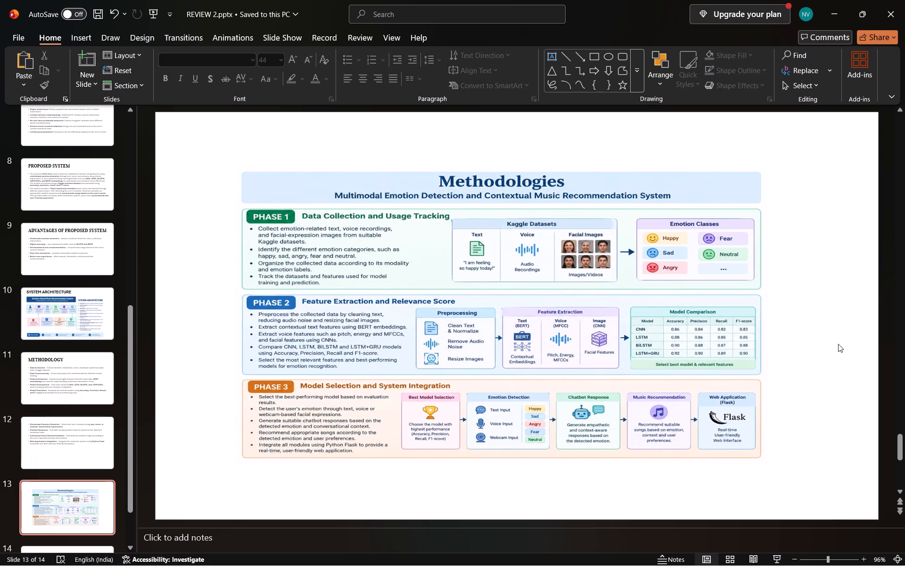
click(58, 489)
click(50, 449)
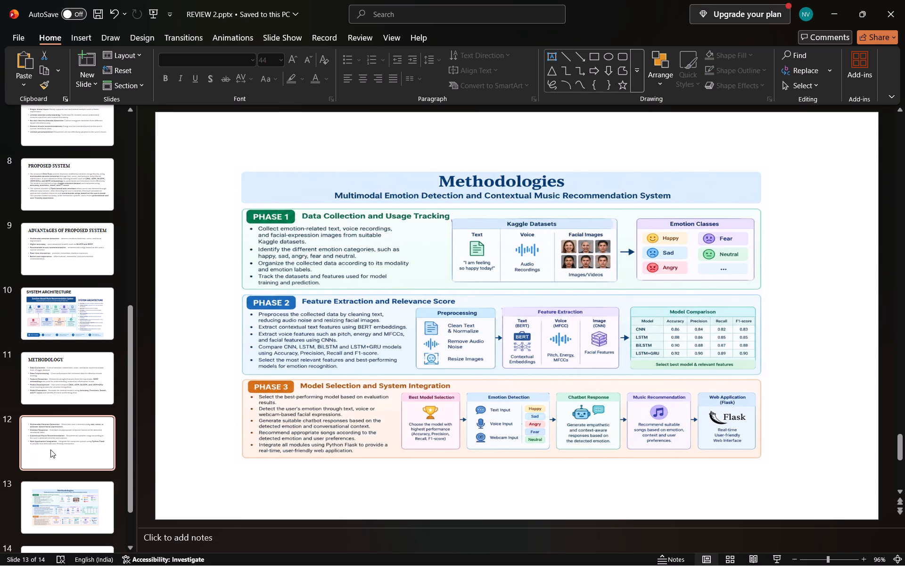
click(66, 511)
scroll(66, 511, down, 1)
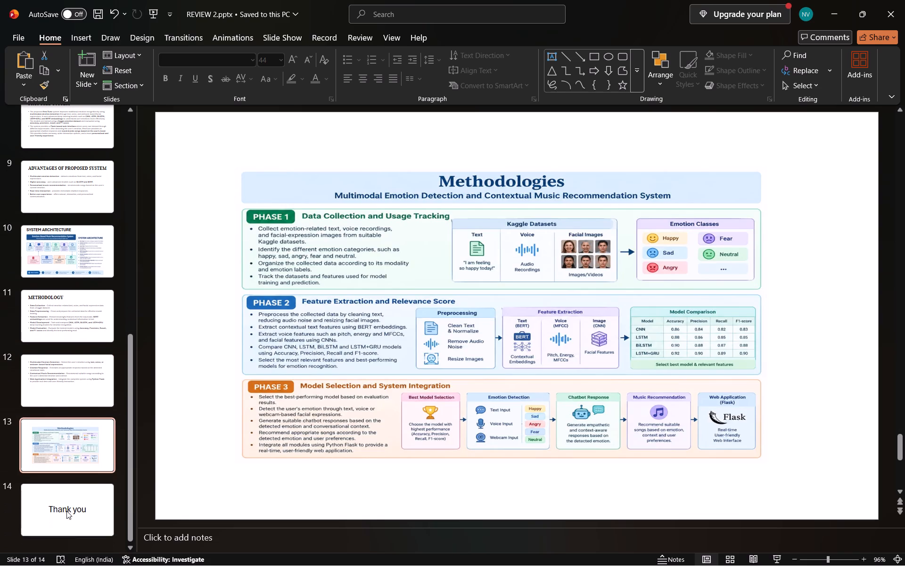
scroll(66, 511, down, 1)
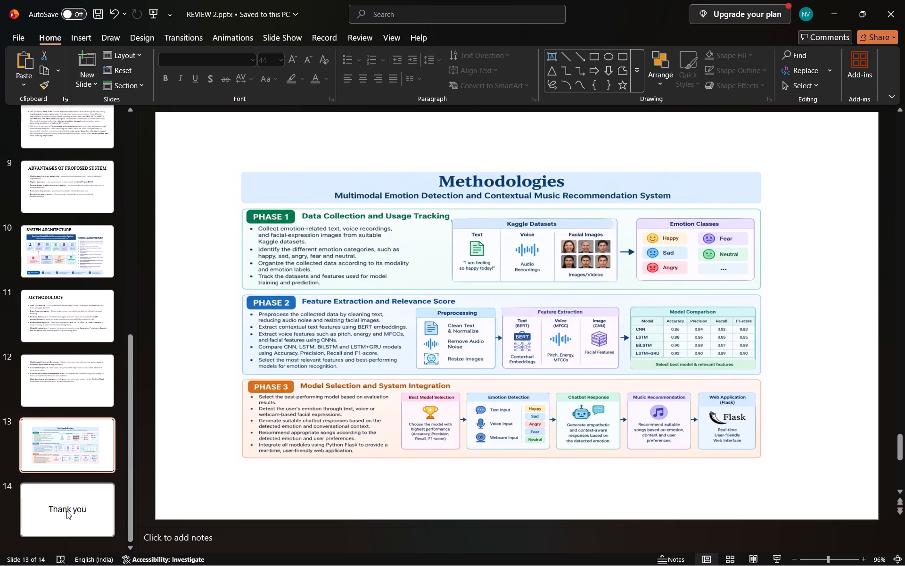
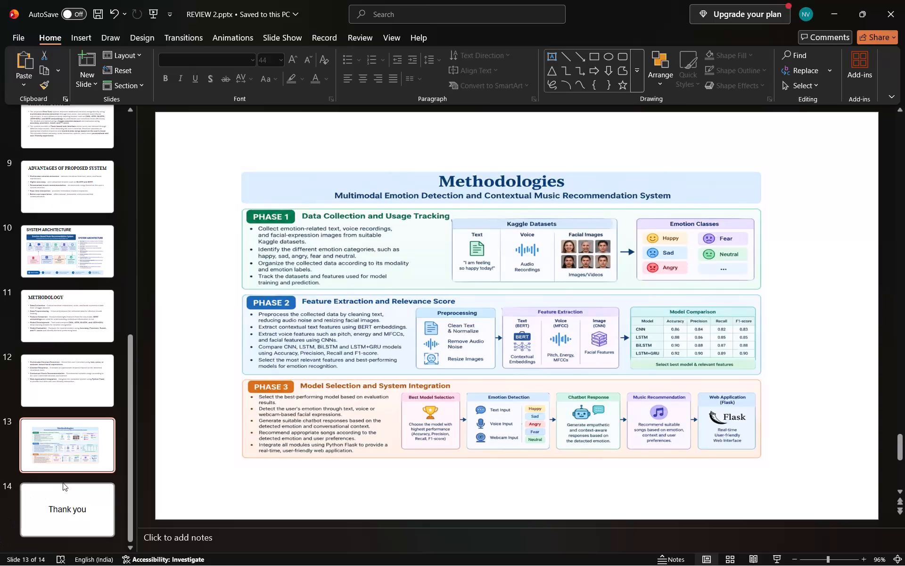
Add a new title-and-content slide directly after the Methodologies picture slide 13, before the Thank you slide.
right_click(72, 479)
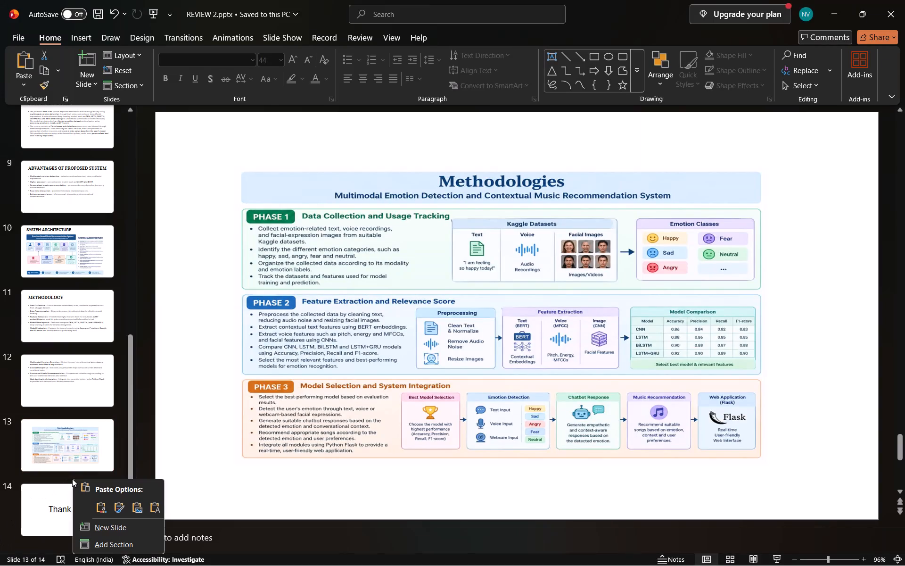
click(49, 461)
right_click(49, 461)
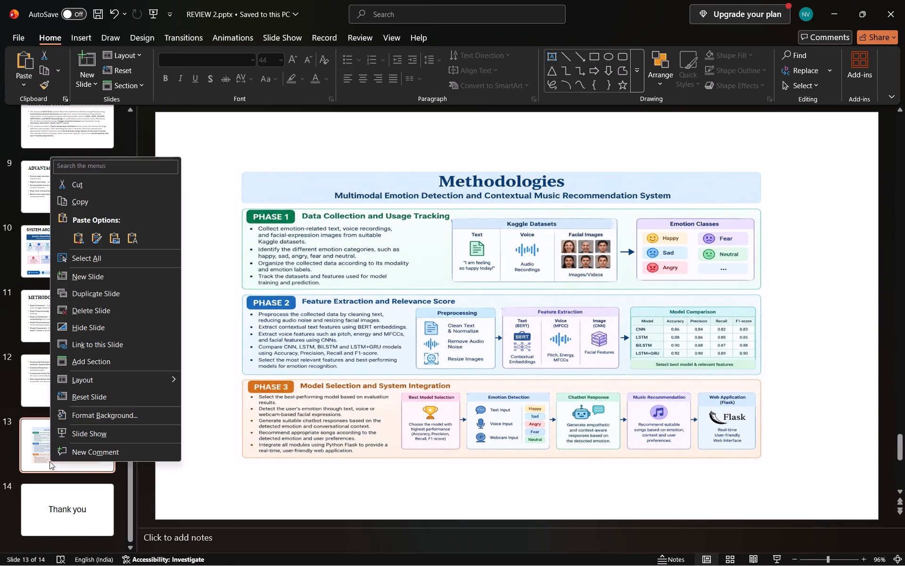
click(109, 276)
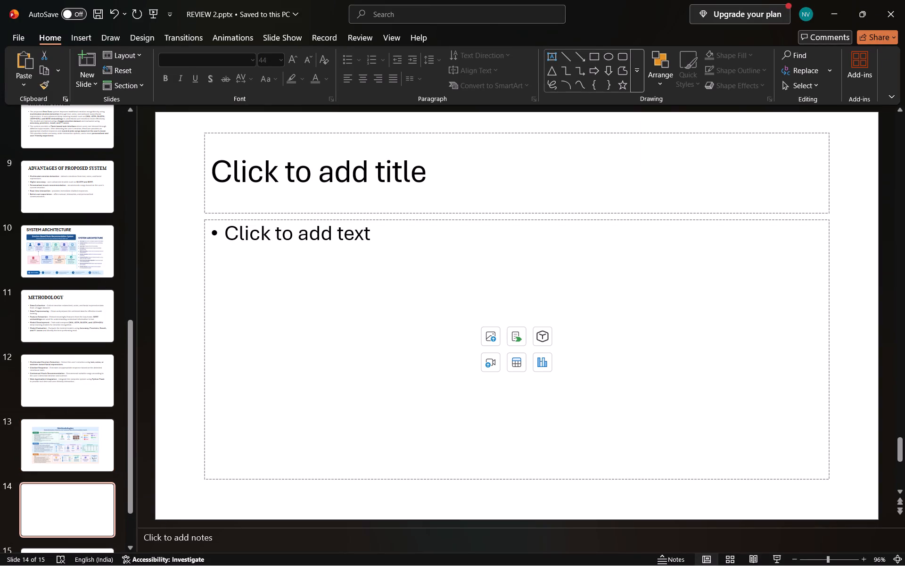
Enter RESULT in capitals as the title of the new slide 14.
click(438, 197)
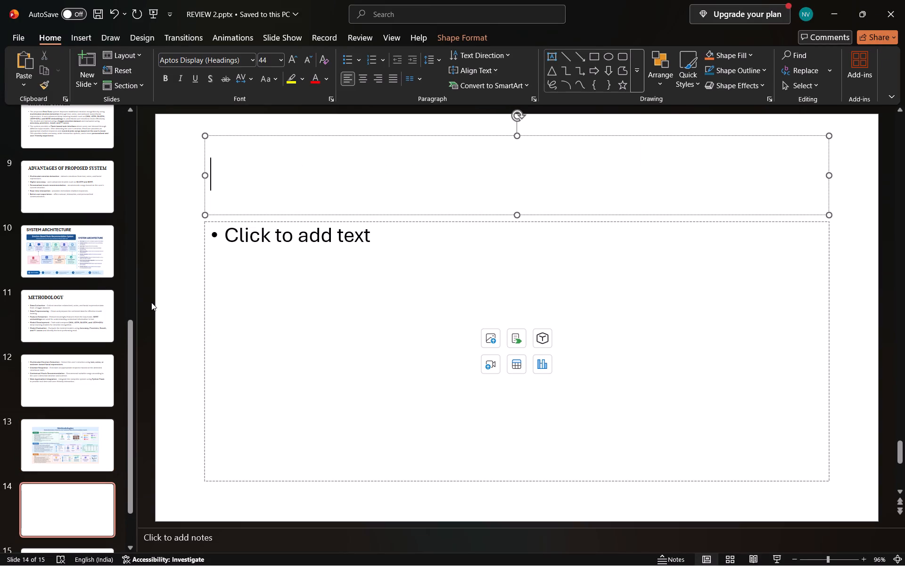
text(res)
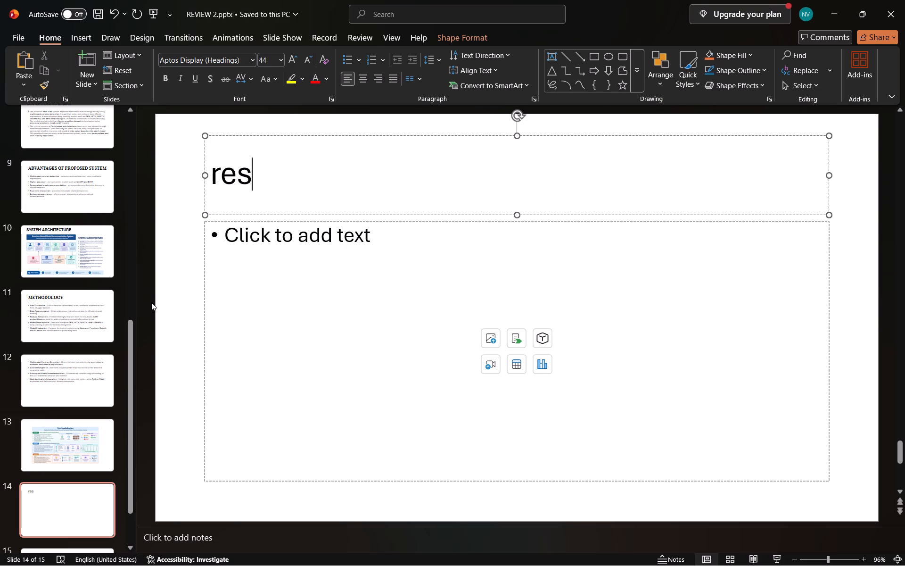
key(BackSpace)
key(BackSpace)
key(BackSpace)
text(RESULT)
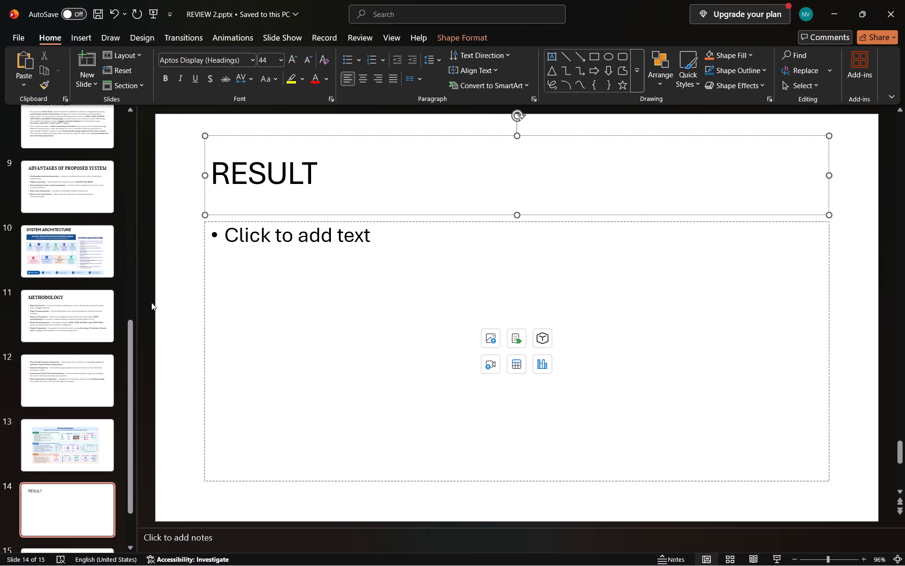
Open the empty body placeholder below the RESULT title on slide 14 for text entry.
click(246, 303)
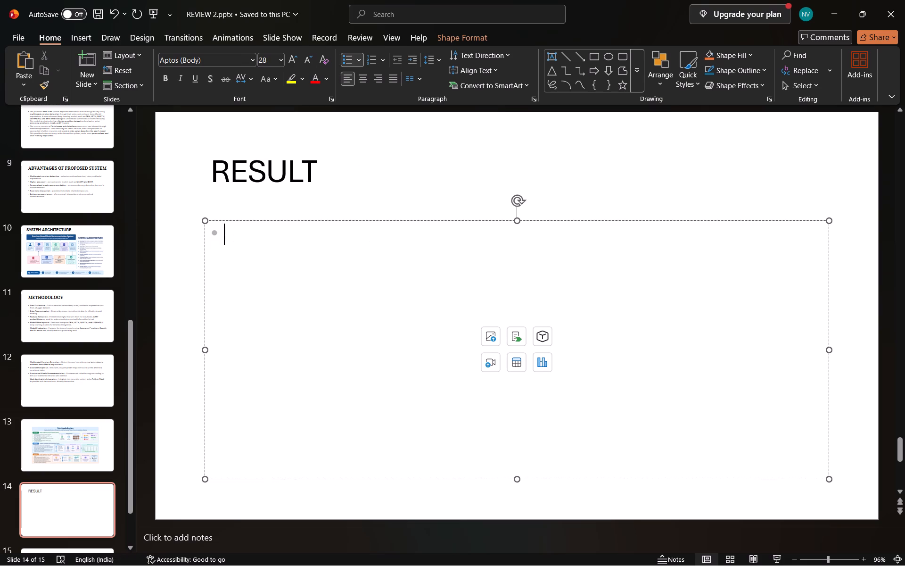